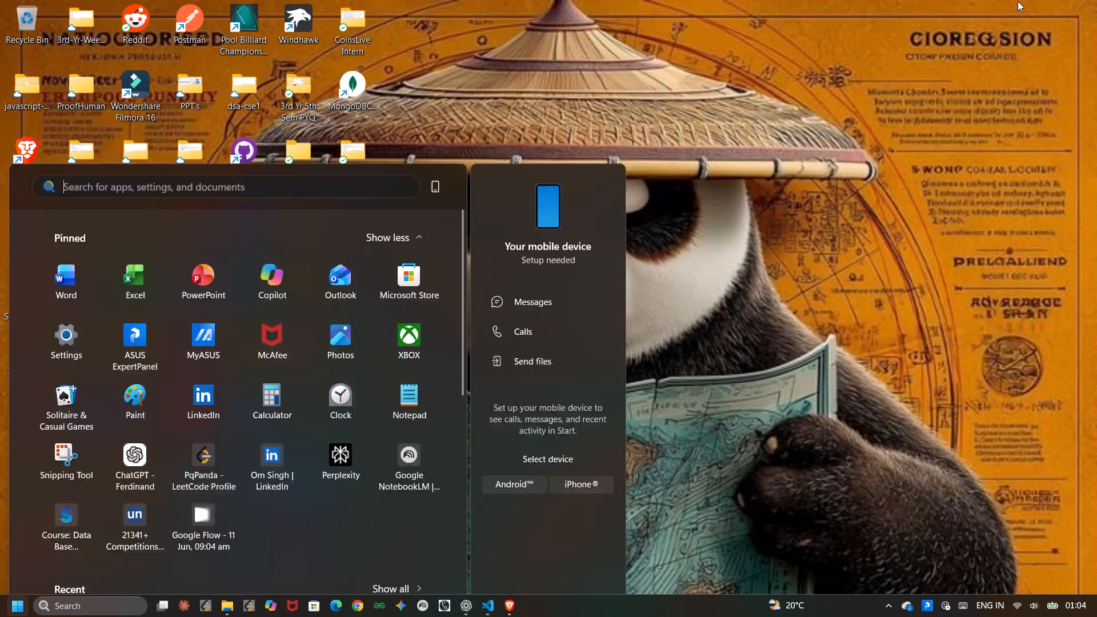
click(1018, 1)
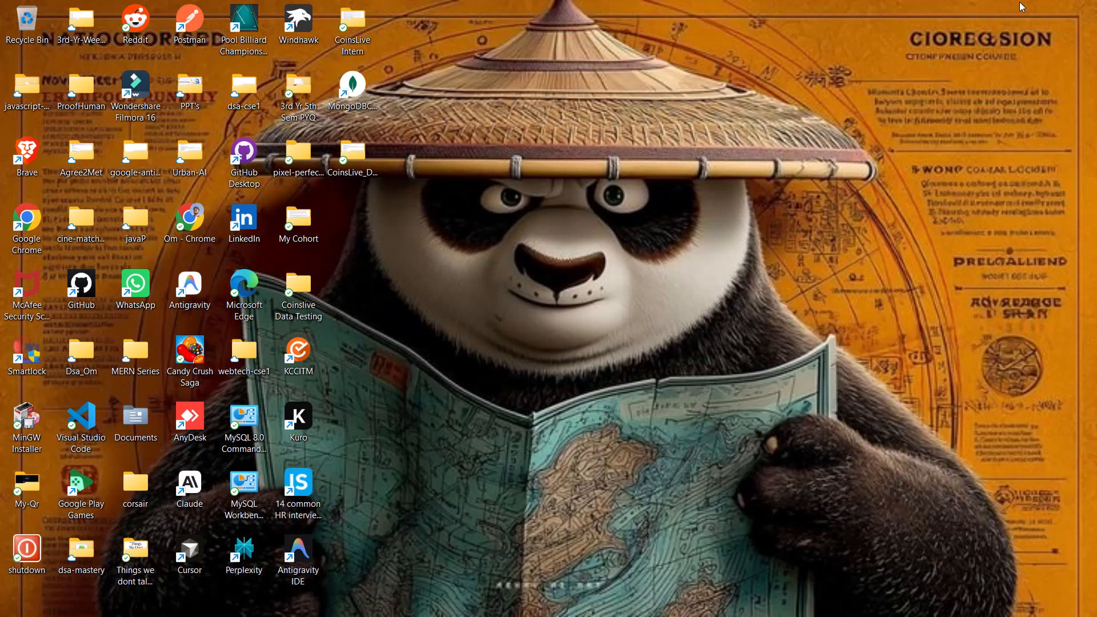
Find Word through the system search and open its recent document "Application for NOC".
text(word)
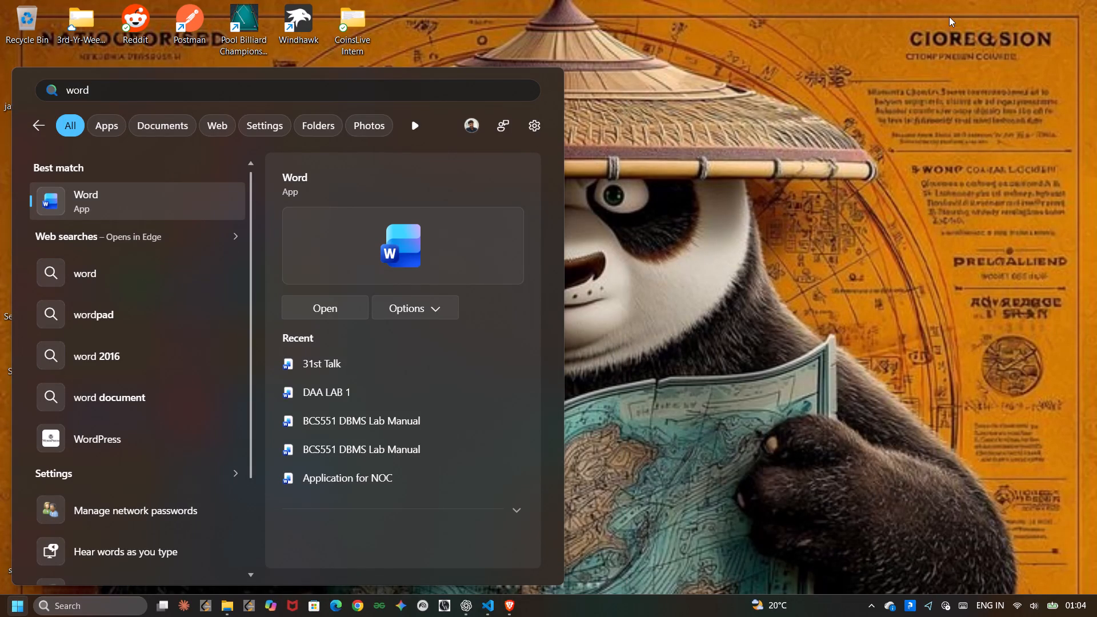
click(470, 472)
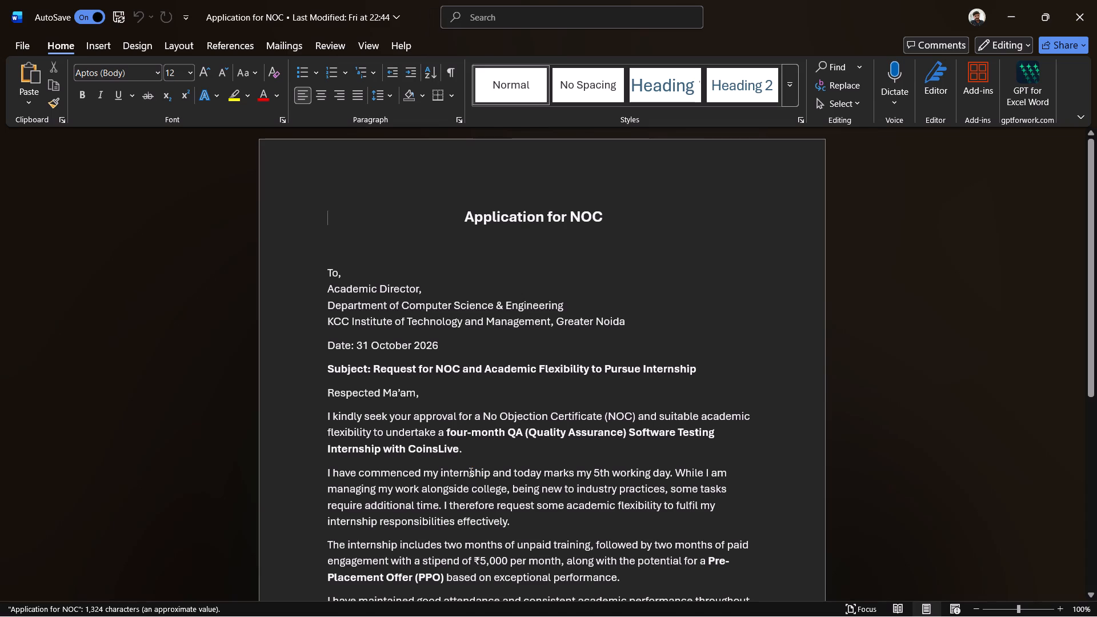
Replace "Academic" with "The" before "Director" in the letter's addressee line.
click(466, 283)
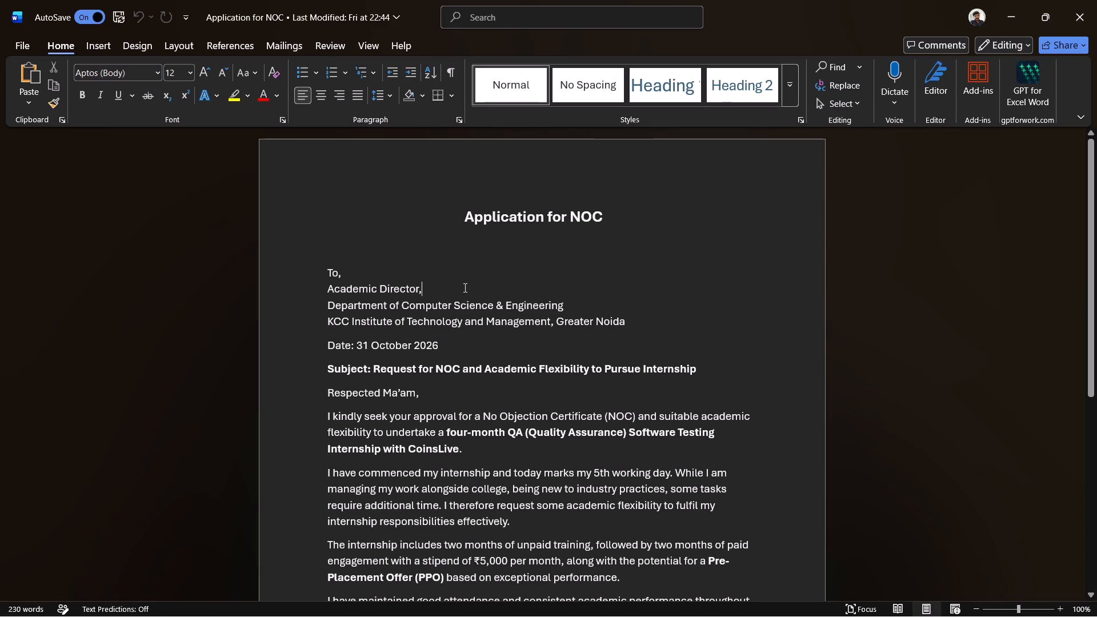
key(Left)
key(Left)
key(Left)
key(Left)
key(Left)
key(Left)
key(Left)
key(Left)
key(Left)
key(BackSpace)
key(BackSpace)
key(BackSpace)
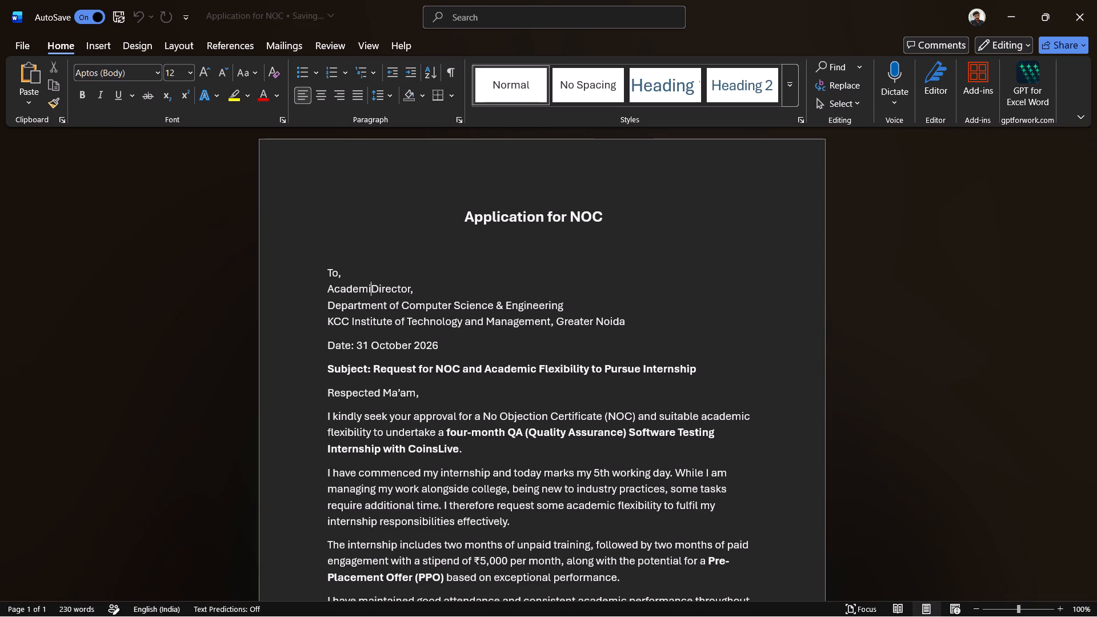
key(BackSpace)
key(BackSpace)
key(BackSpace)
key(BackSpace)
key(BackSpace)
key(BackSpace)
key(Tab)
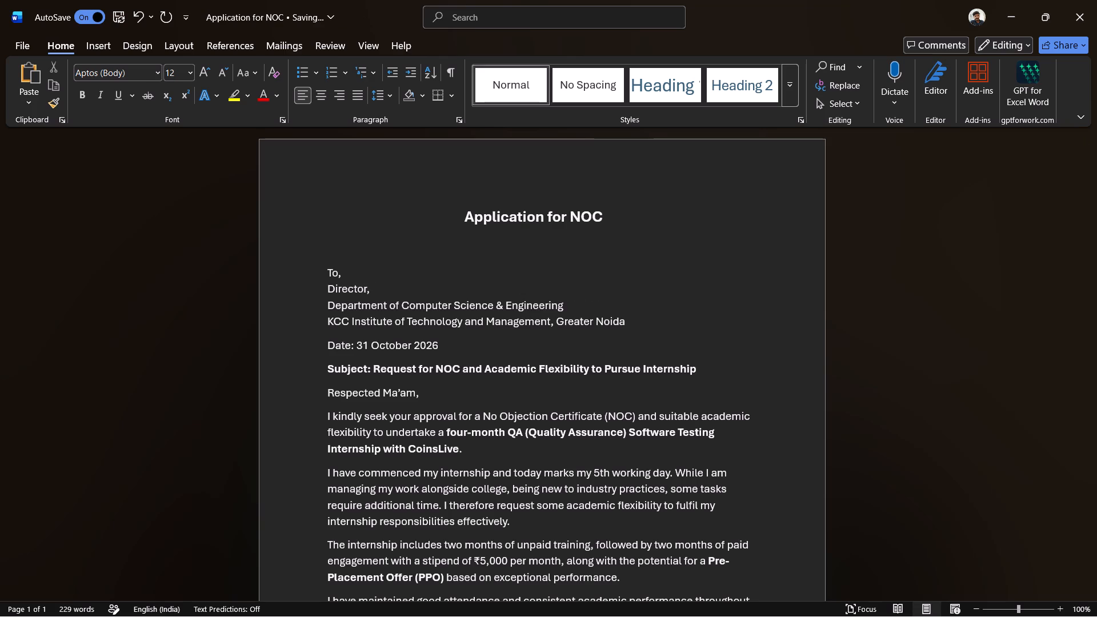
key(BackSpace)
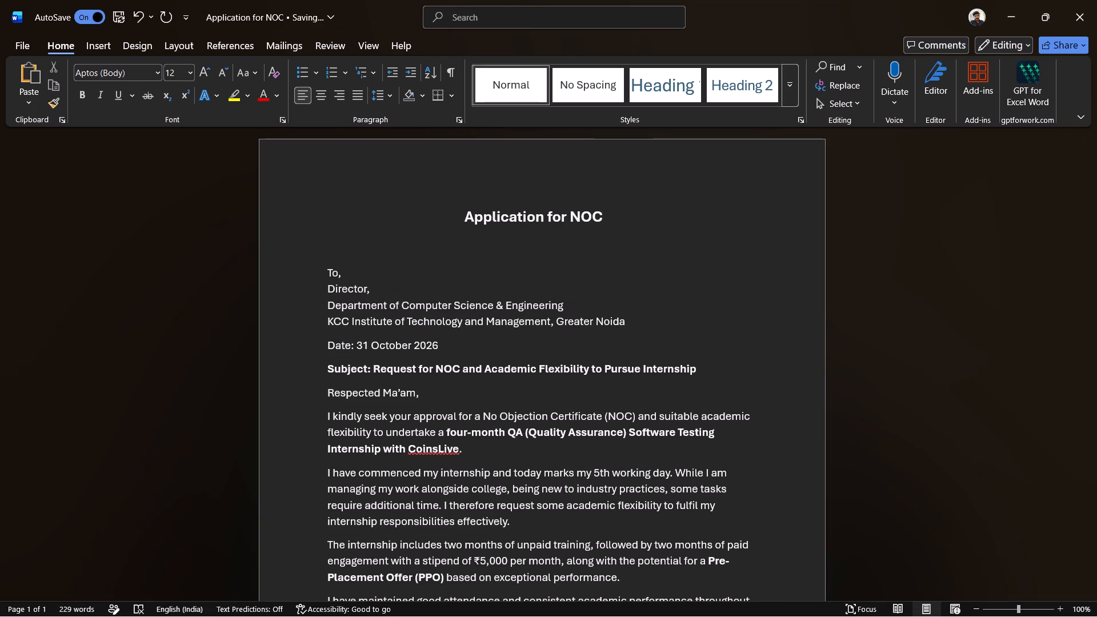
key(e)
key(BackSpace)
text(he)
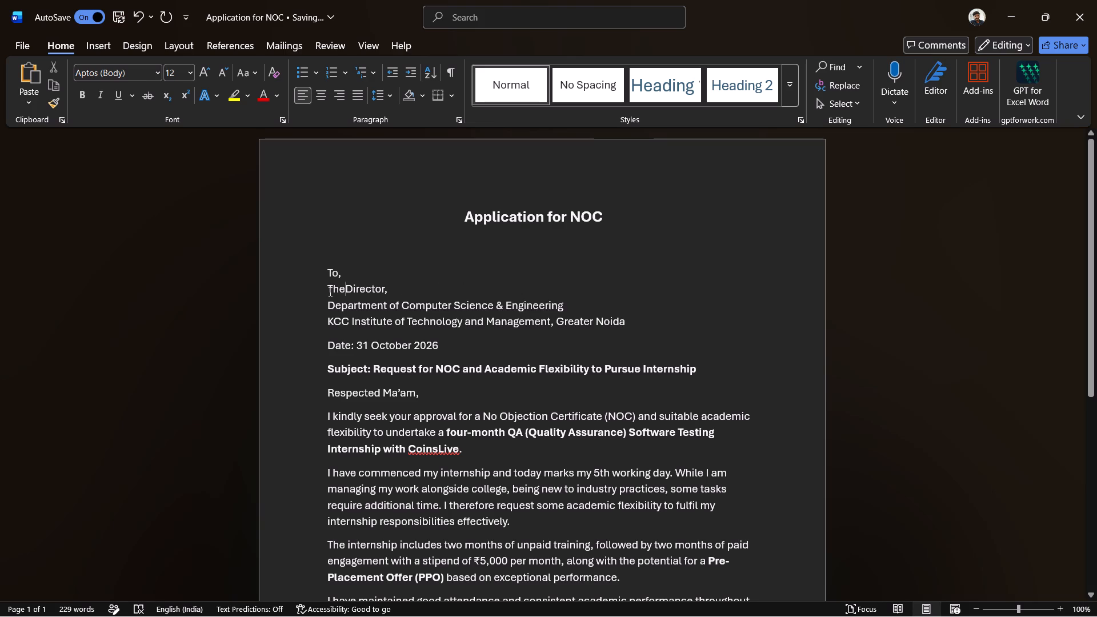
Indent the addressee line containing "Director" with five spaces.
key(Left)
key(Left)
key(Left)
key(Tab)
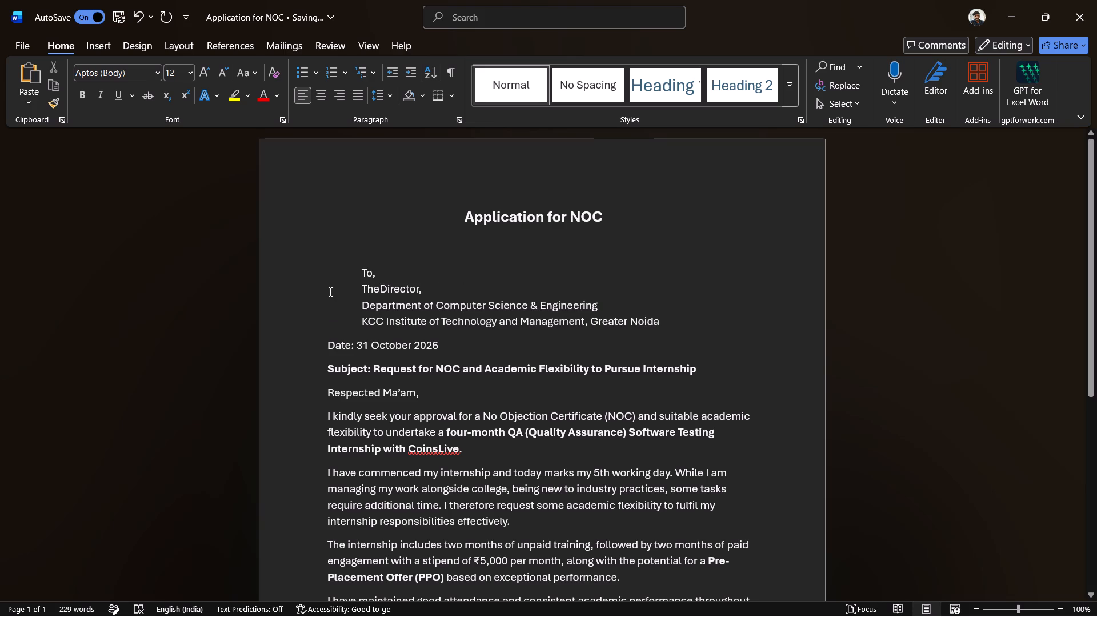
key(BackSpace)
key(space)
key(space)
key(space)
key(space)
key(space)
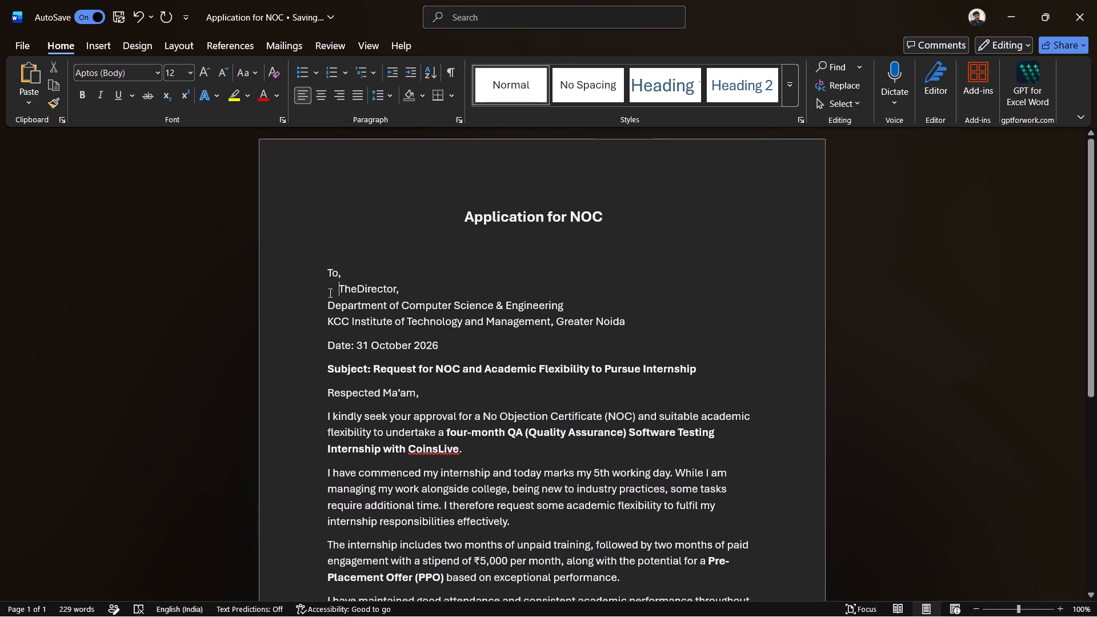
Insert a space between "The" and "Director" in the addressee line.
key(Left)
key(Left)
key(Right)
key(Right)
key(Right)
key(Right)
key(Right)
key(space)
Indent the "Department of Computer Science & Engineering" line in the addressee block with five spaces.
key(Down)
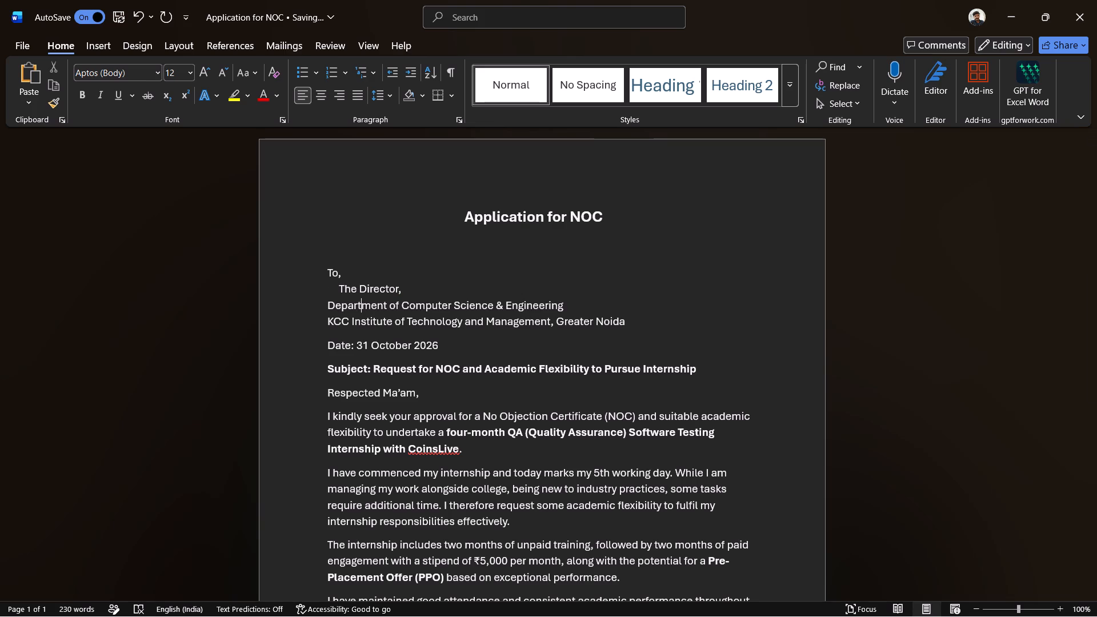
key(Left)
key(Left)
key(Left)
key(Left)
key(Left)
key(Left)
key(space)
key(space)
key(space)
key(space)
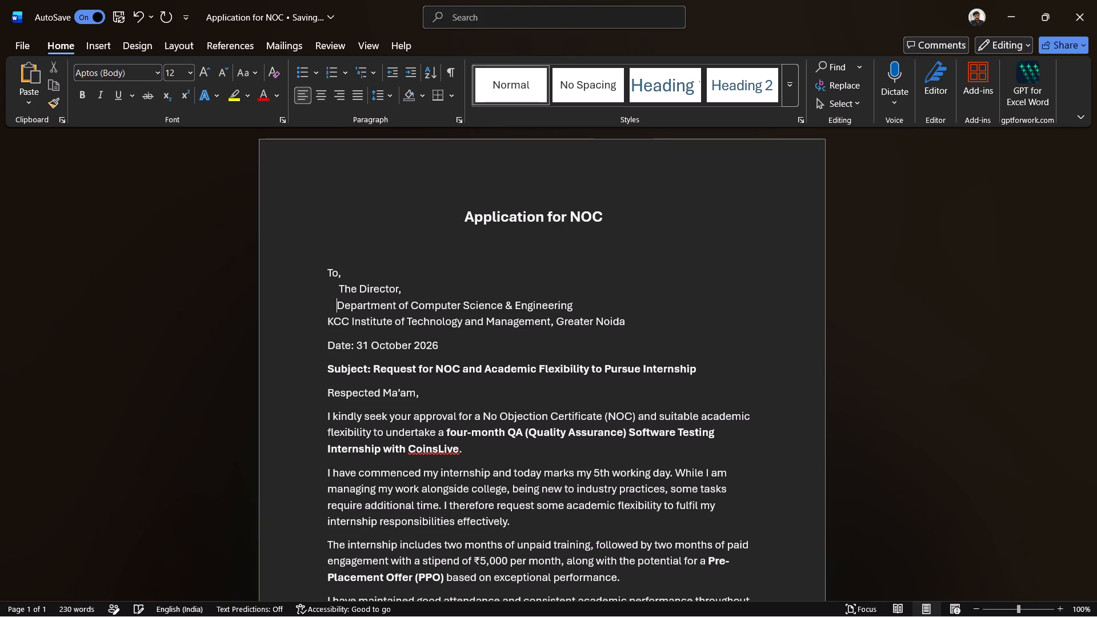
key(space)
Indent the "KCC Institute of Technology and Management, Greater Noida" line with five spaces.
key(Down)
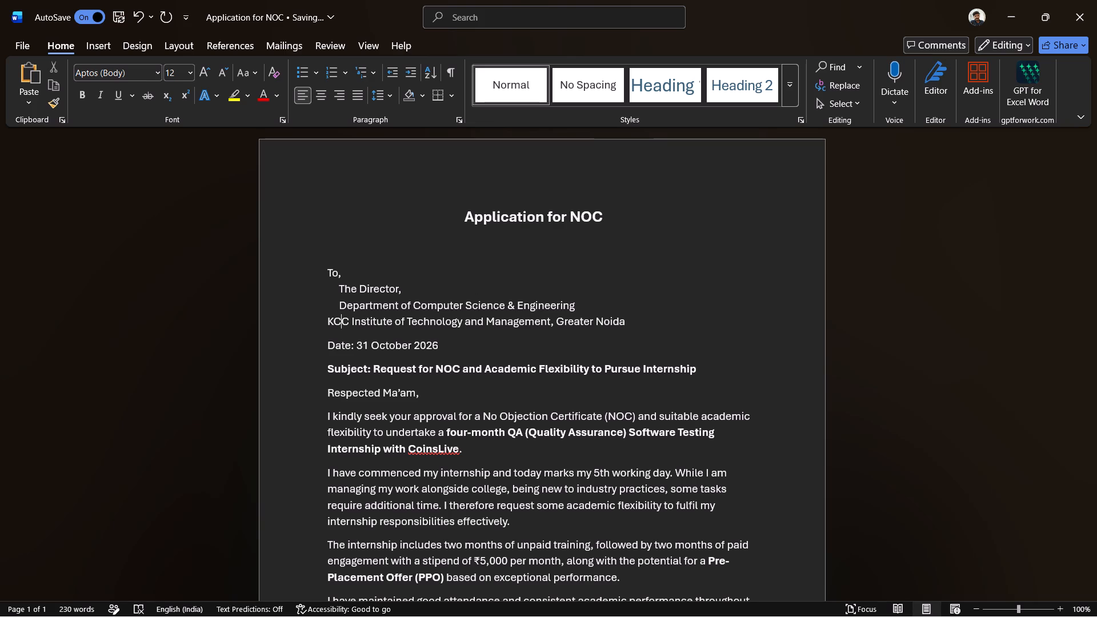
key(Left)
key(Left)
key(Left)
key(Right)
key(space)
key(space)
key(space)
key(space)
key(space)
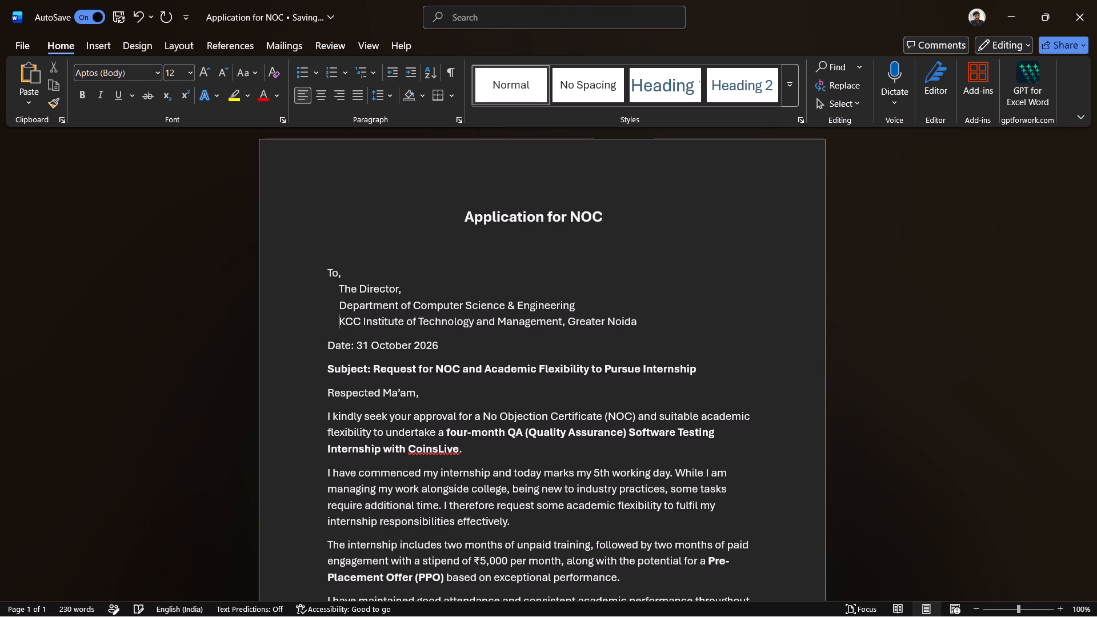
Indent the bold "Subject" line with five spaces.
click(348, 395)
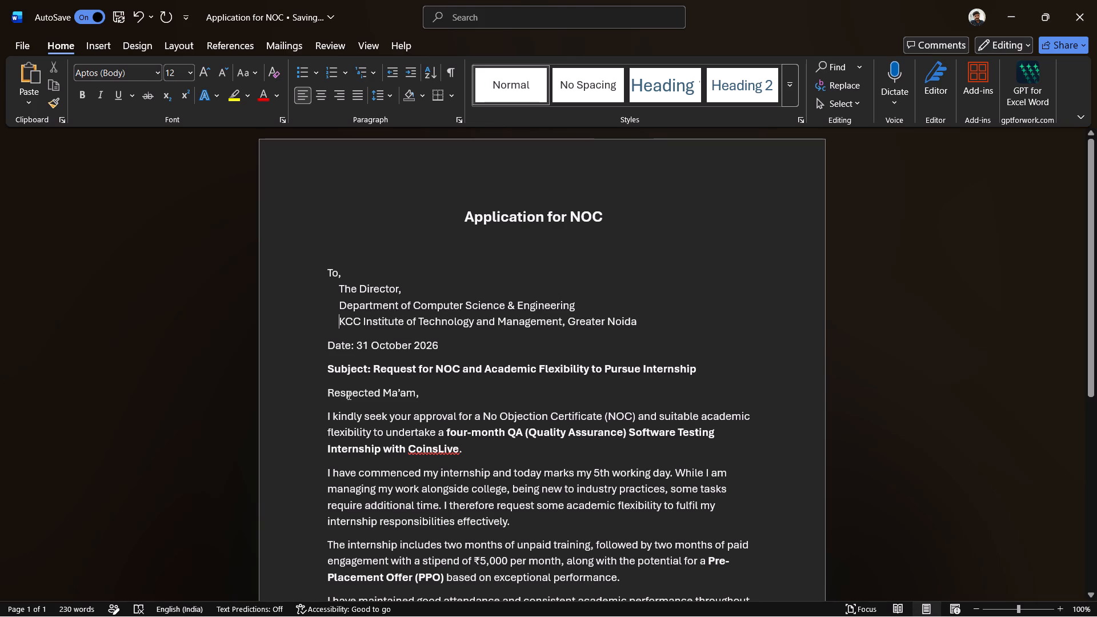
key(Up)
key(Left)
key(Left)
key(Left)
key(Tab)
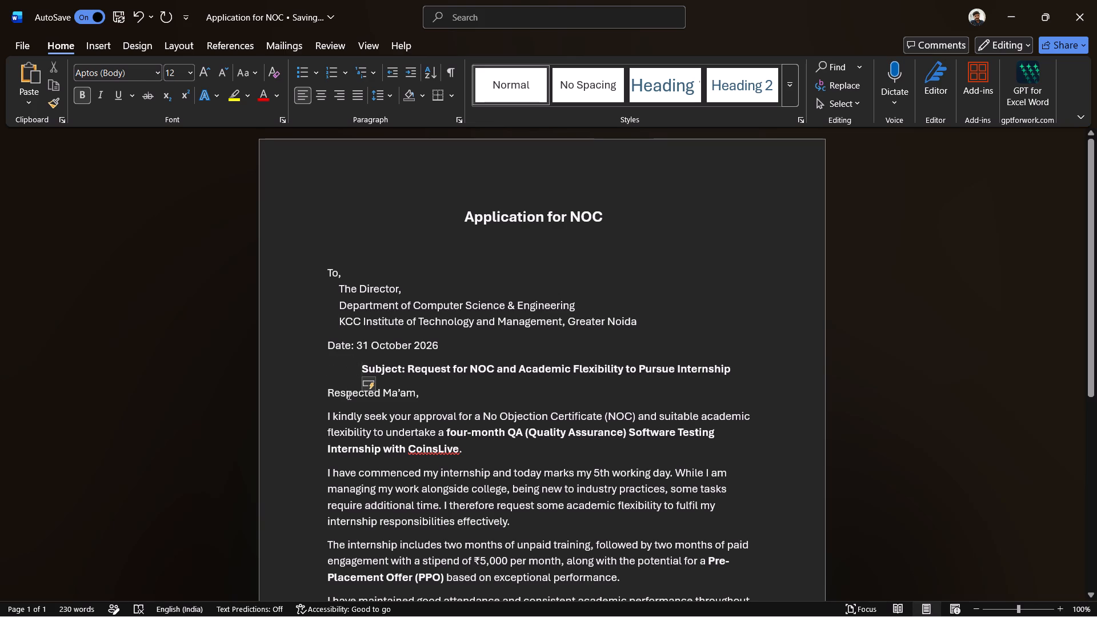
key(BackSpace)
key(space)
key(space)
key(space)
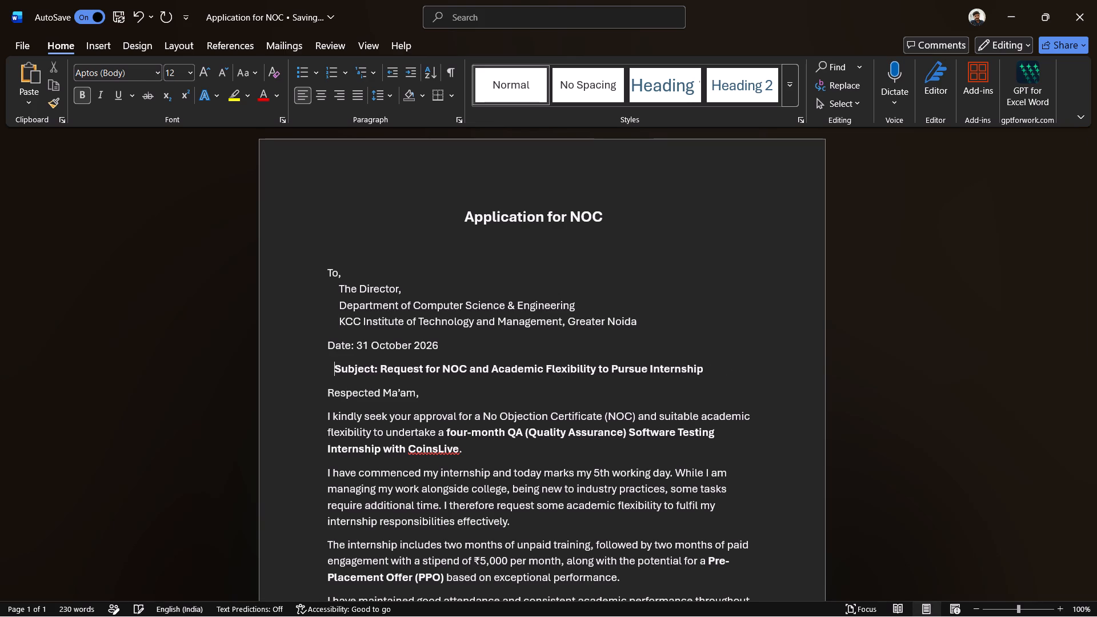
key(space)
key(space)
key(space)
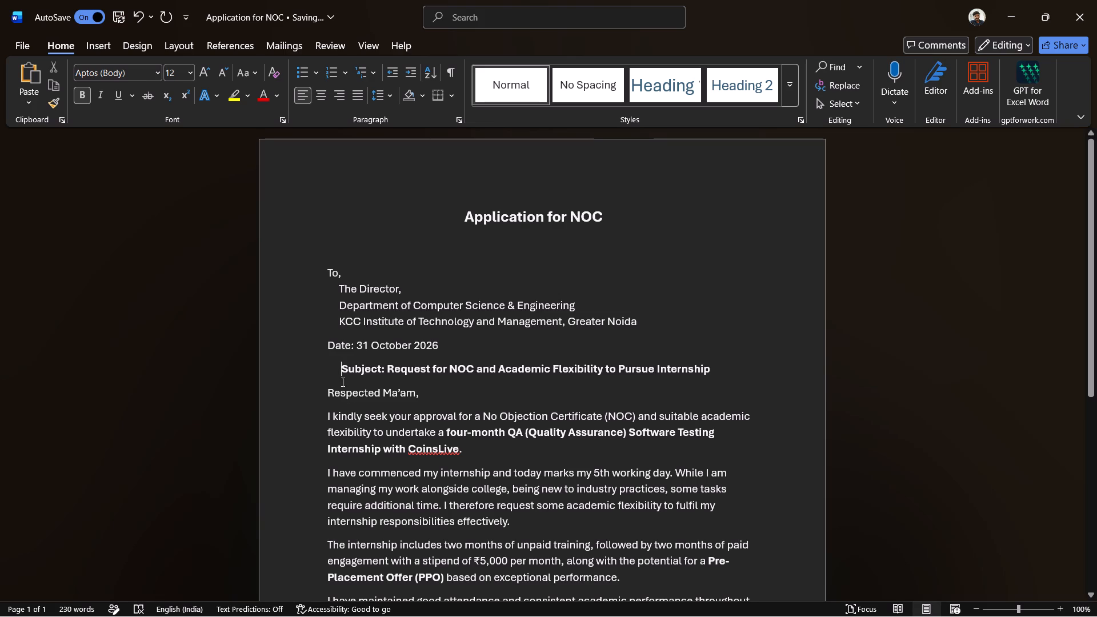
key(BackSpace)
Change the salutation to "Respected Sir,".
click(386, 467)
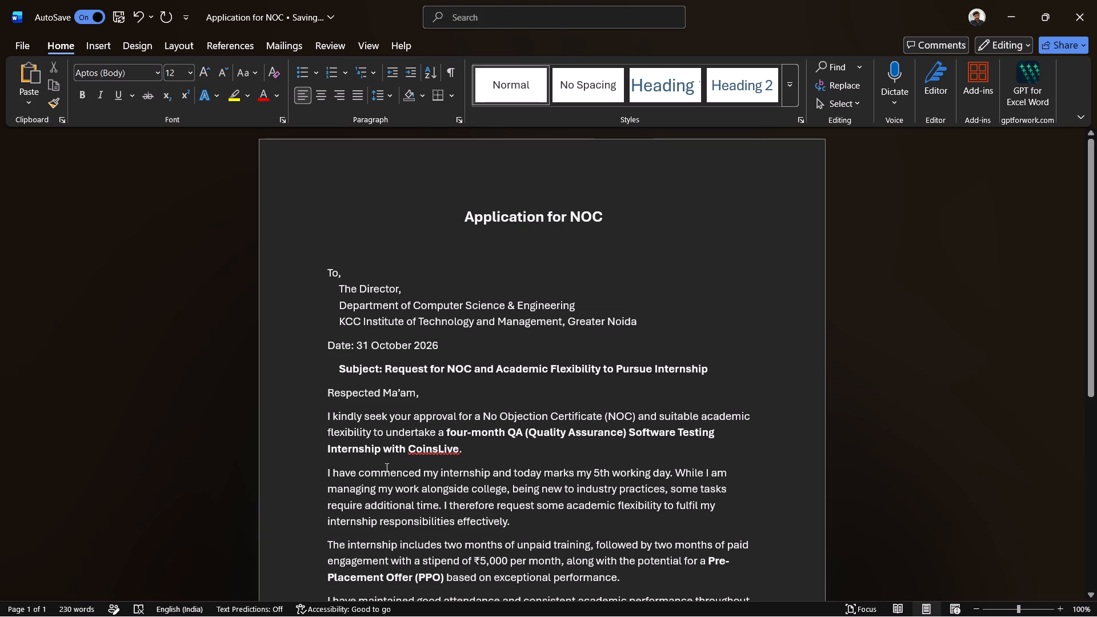
scroll(467, 418, down, 1)
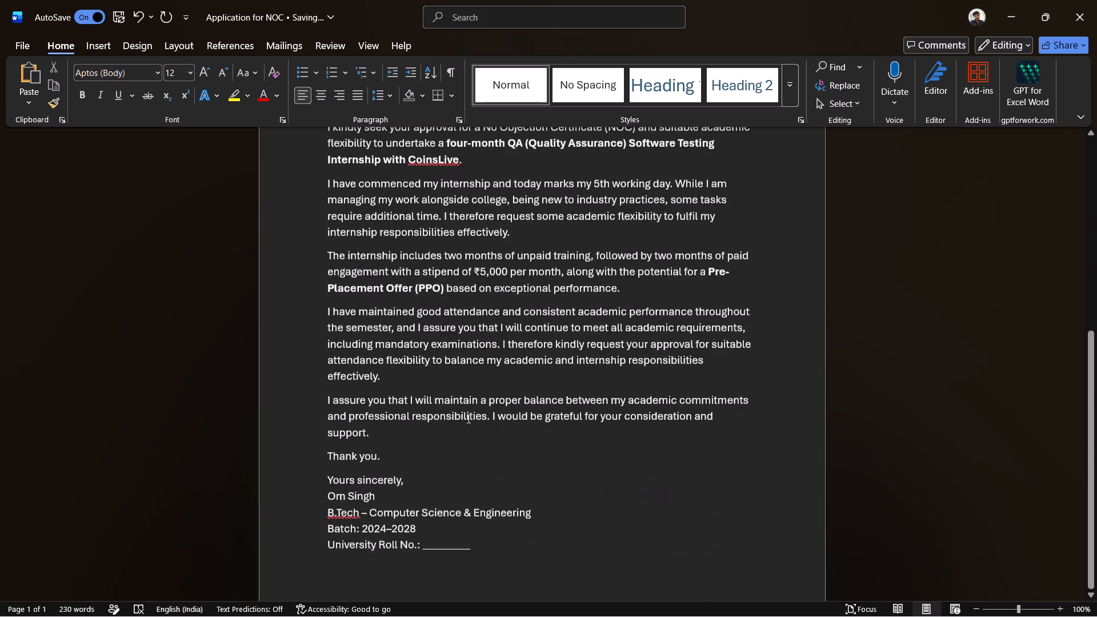
scroll(467, 418, down, 1)
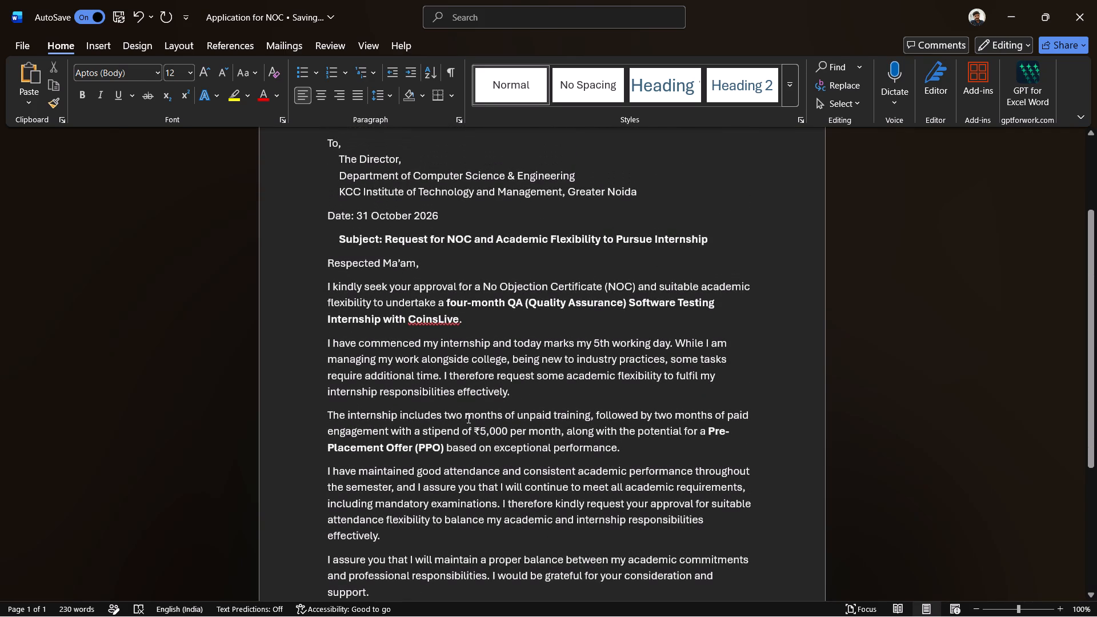
scroll(467, 418, down, 2)
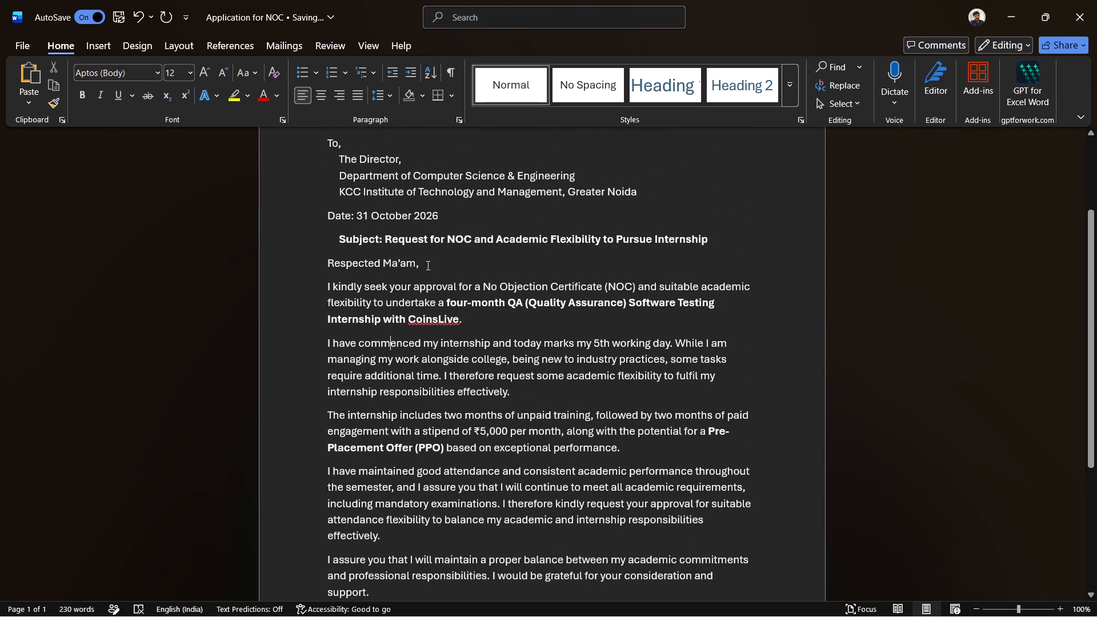
click(425, 265)
key(BackSpace)
key(BackSpace)
key(BackSpace)
key(BackSpace)
key(BackSpace)
key(BackSpace)
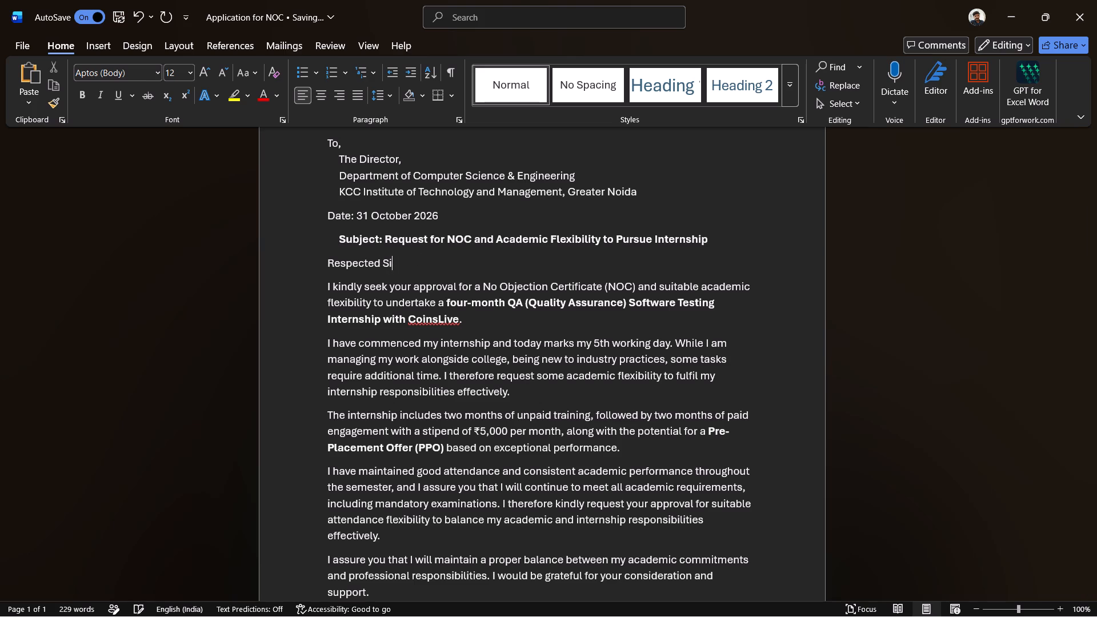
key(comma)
Delete the body paragraph that begins "I have maintained good attendance and consistent academic performance".
scroll(495, 411, down, 1)
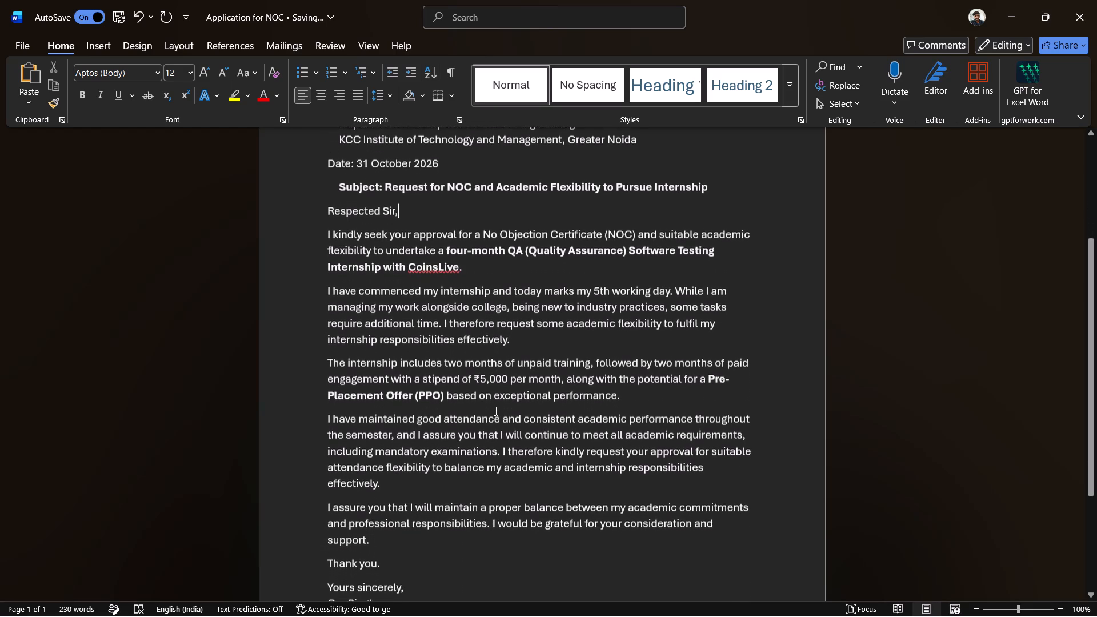
drag(398, 490, 389, 482)
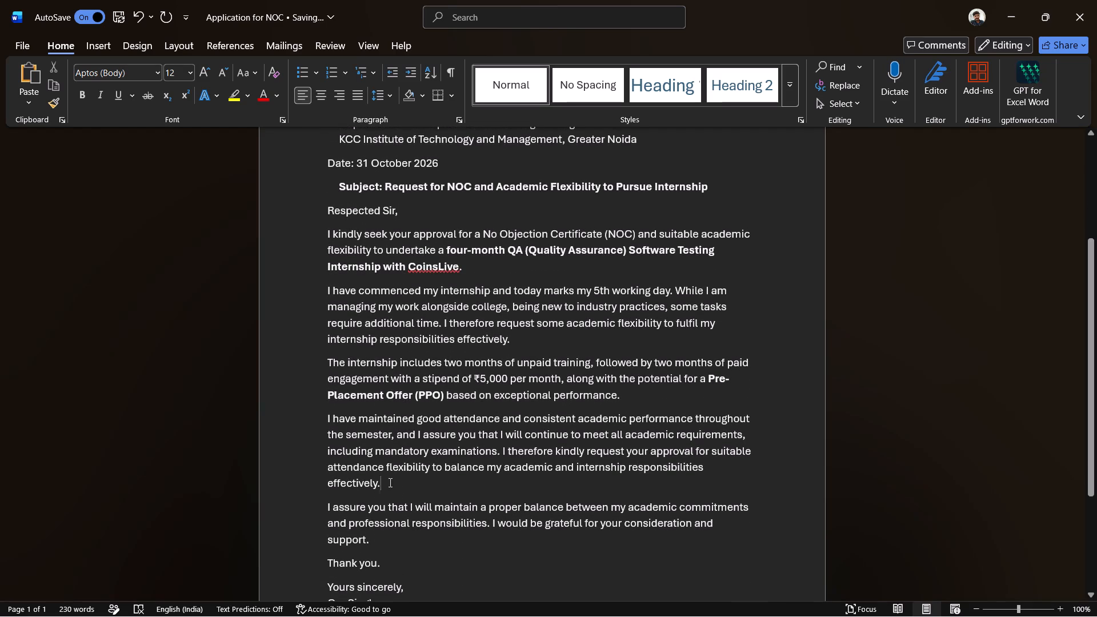
drag(389, 482, 327, 413)
key(BackSpace)
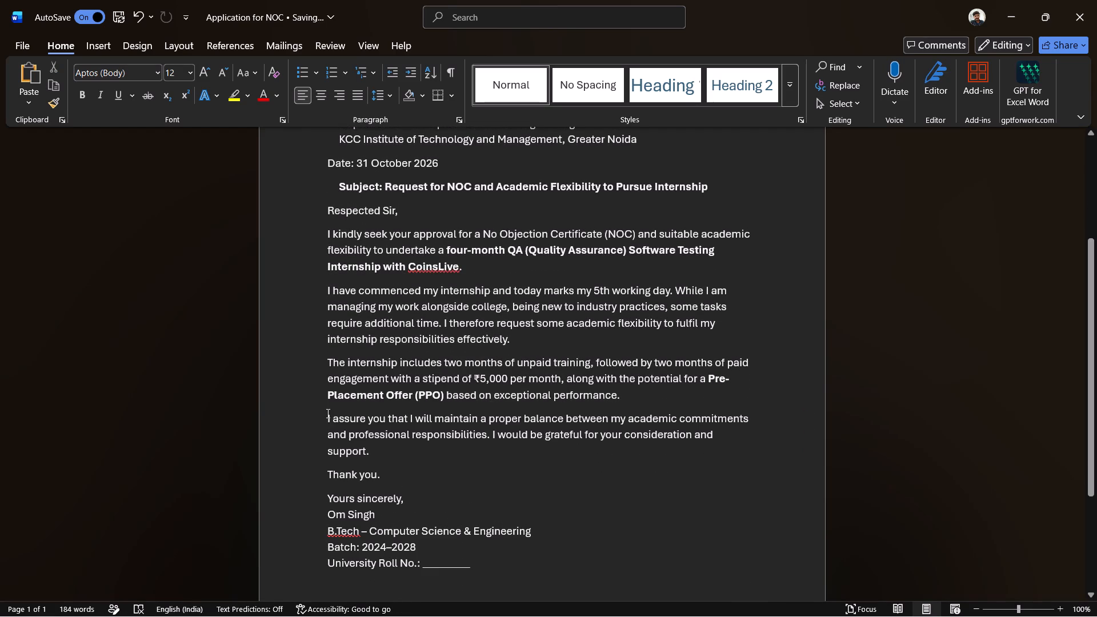
Increase the font size of the entire letter by one increment, making the body text 14 pt.
scroll(422, 418, down, 1)
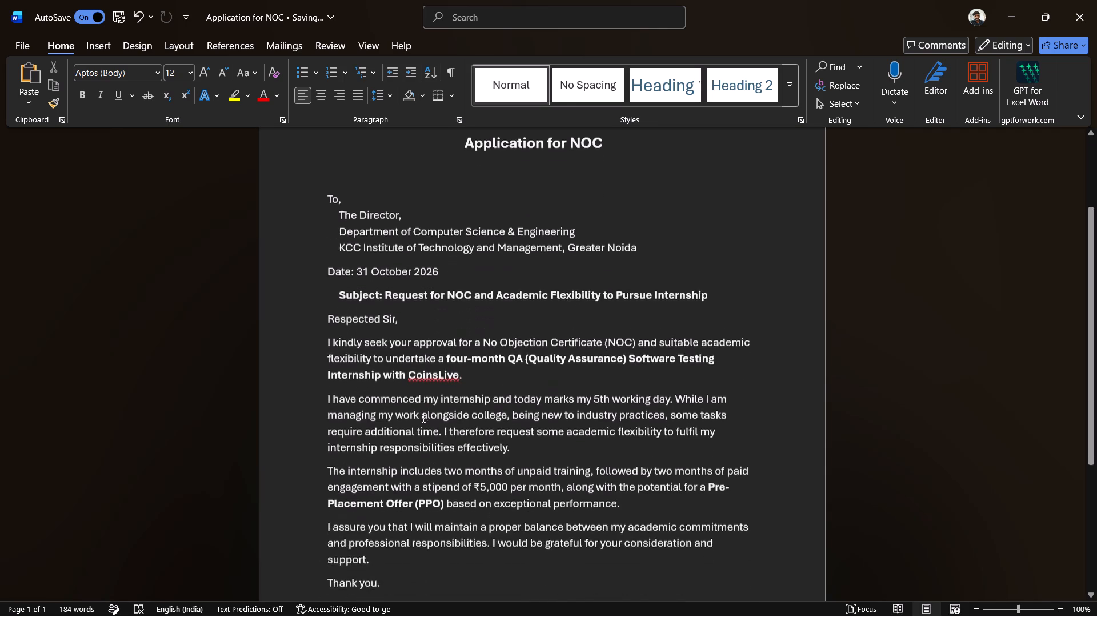
scroll(422, 418, down, 1)
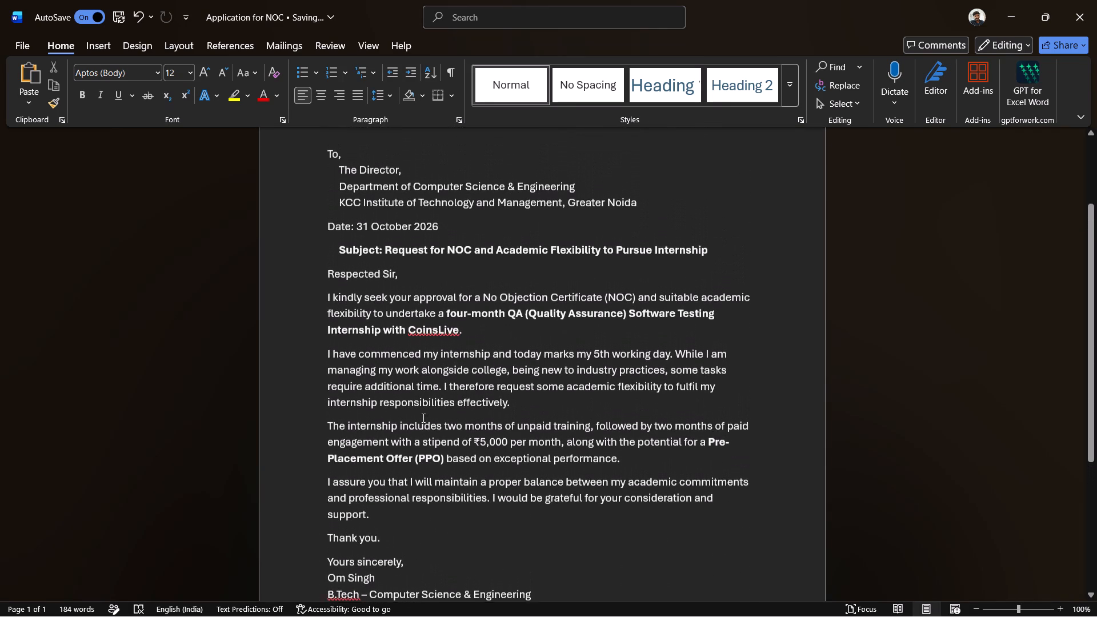
scroll(422, 418, down, 1)
right_click(422, 418)
scroll(422, 418, up, 1)
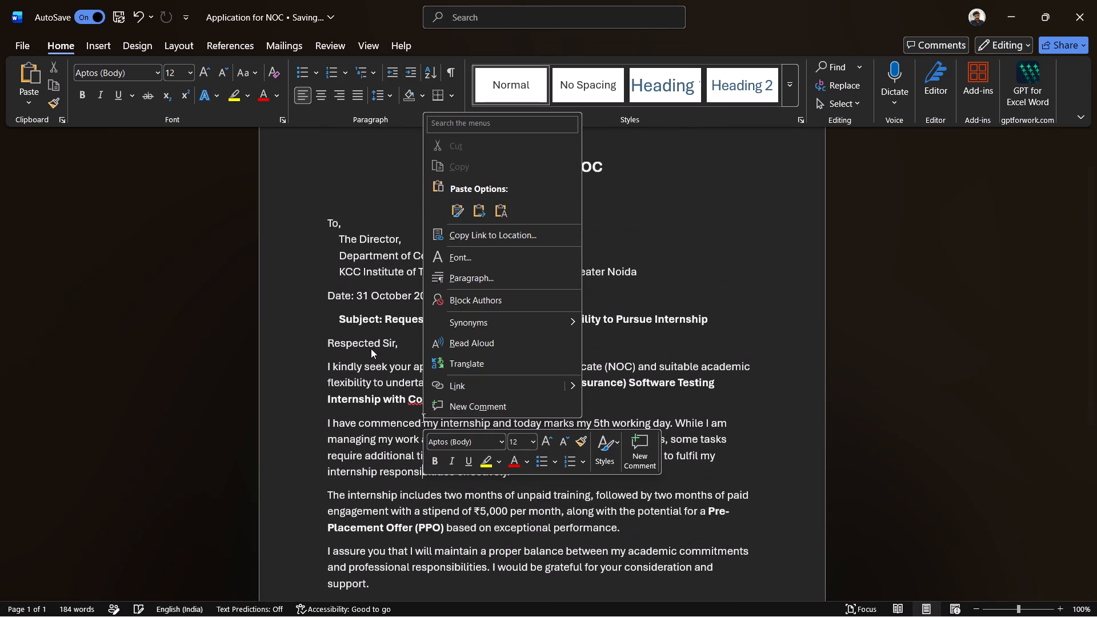
click(352, 323)
key(ctrl+a)
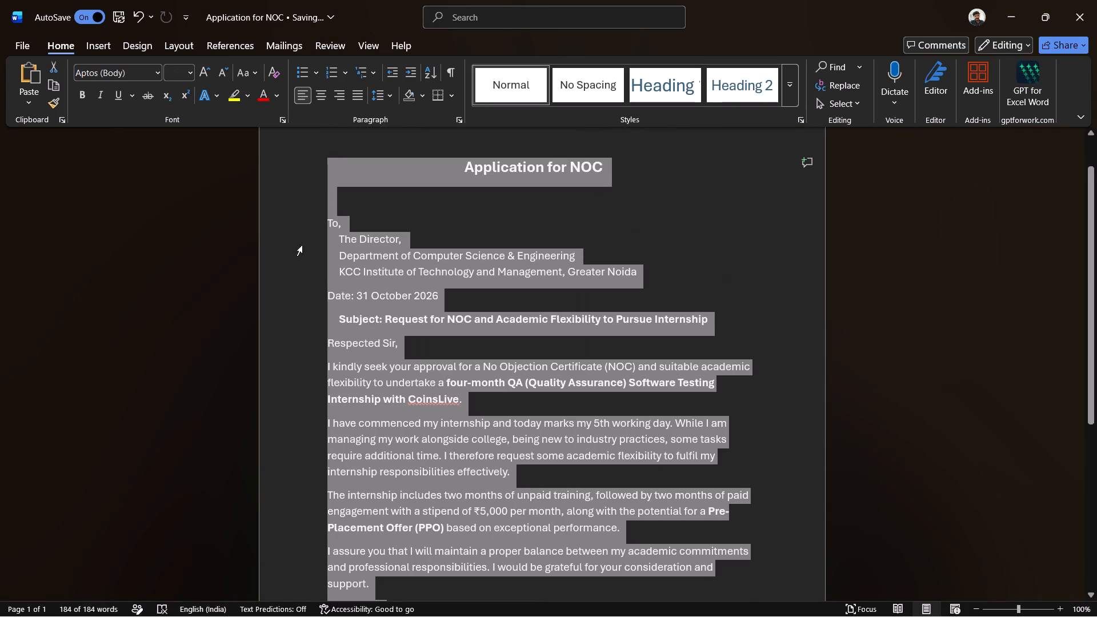
click(207, 73)
double_click(443, 259)
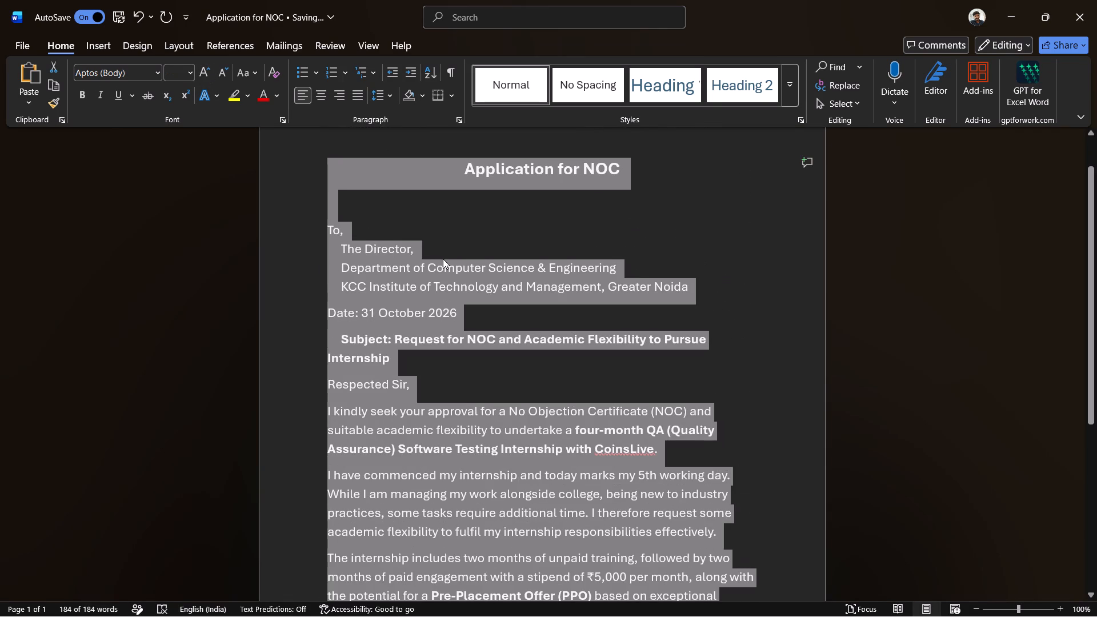
Replace the blank placeholder after "University Roll No.:" in the signature block with the student's roll number.
scroll(537, 454, down, 1)
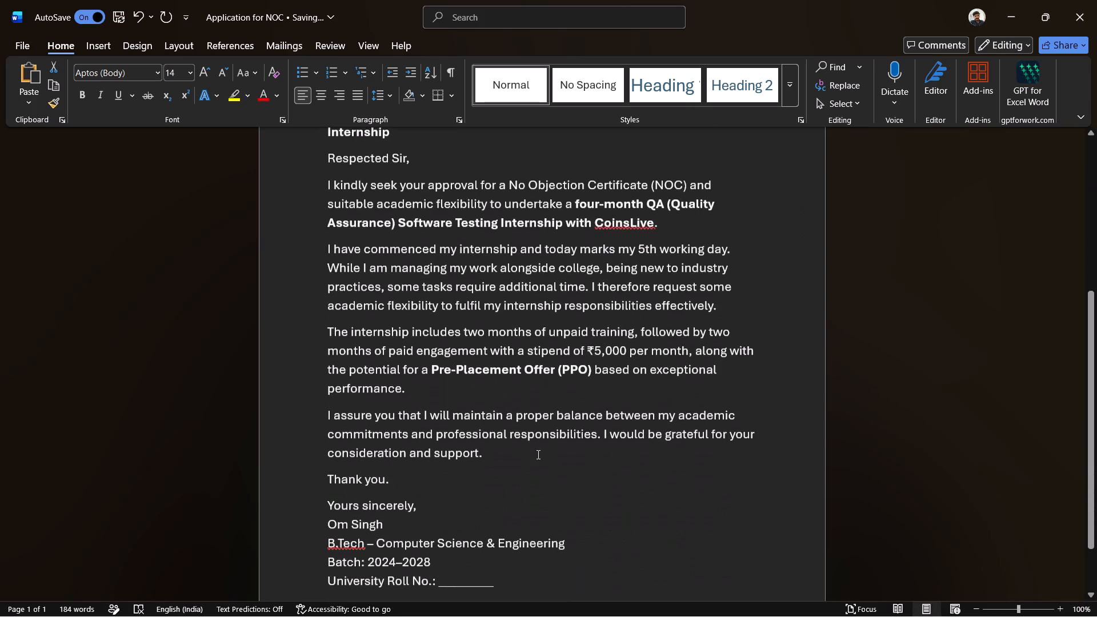
scroll(537, 454, down, 1)
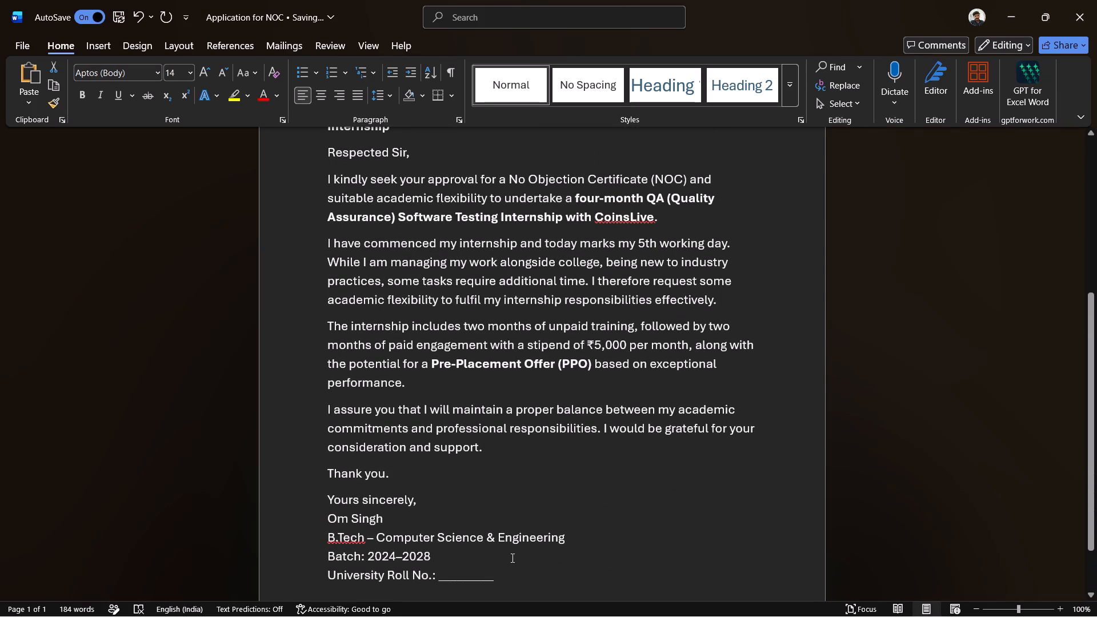
click(502, 574)
key(BackSpace)
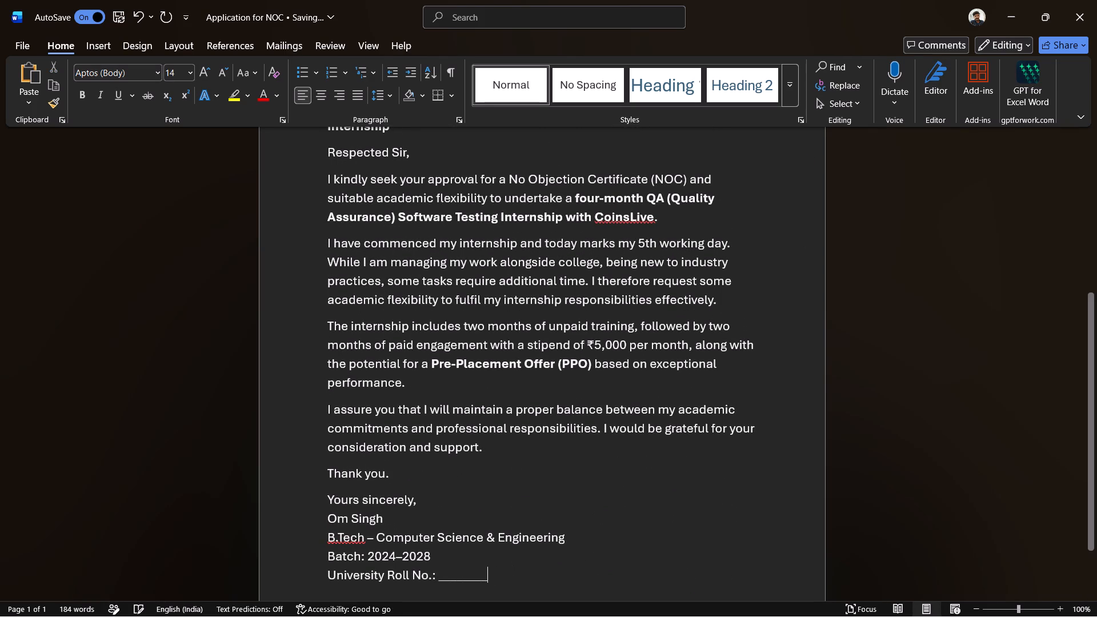
key(BackSpace)
key(BackSpace)
key(BackSpace)
key(BackSpace)
key(BackSpace)
key(BackSpace)
key(BackSpace)
key(BackSpace)
key(BackSpace)
key(BackSpace)
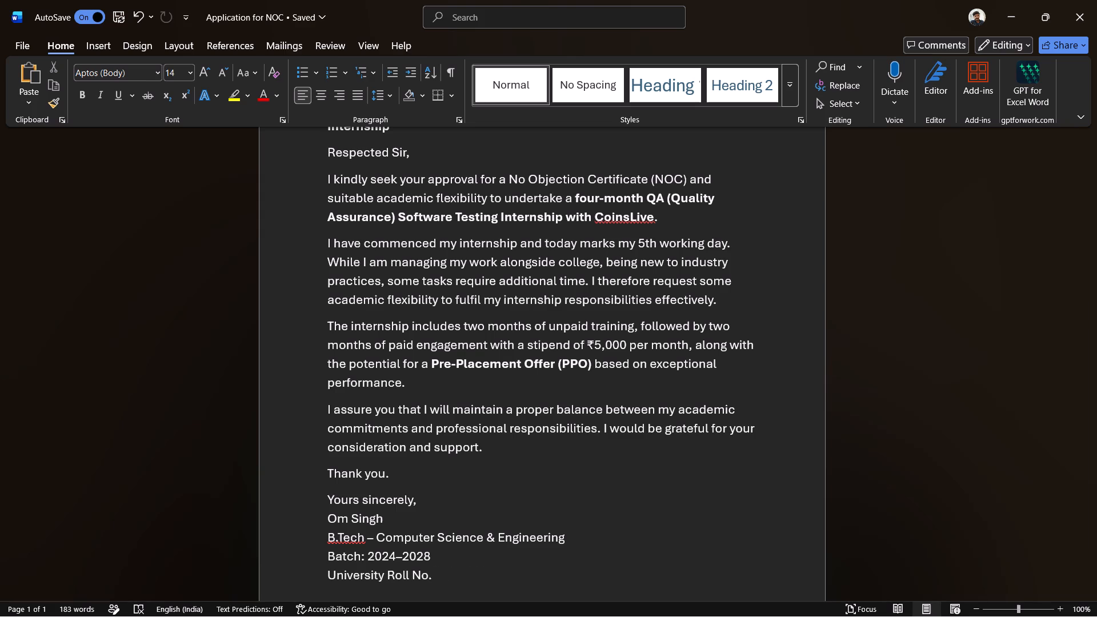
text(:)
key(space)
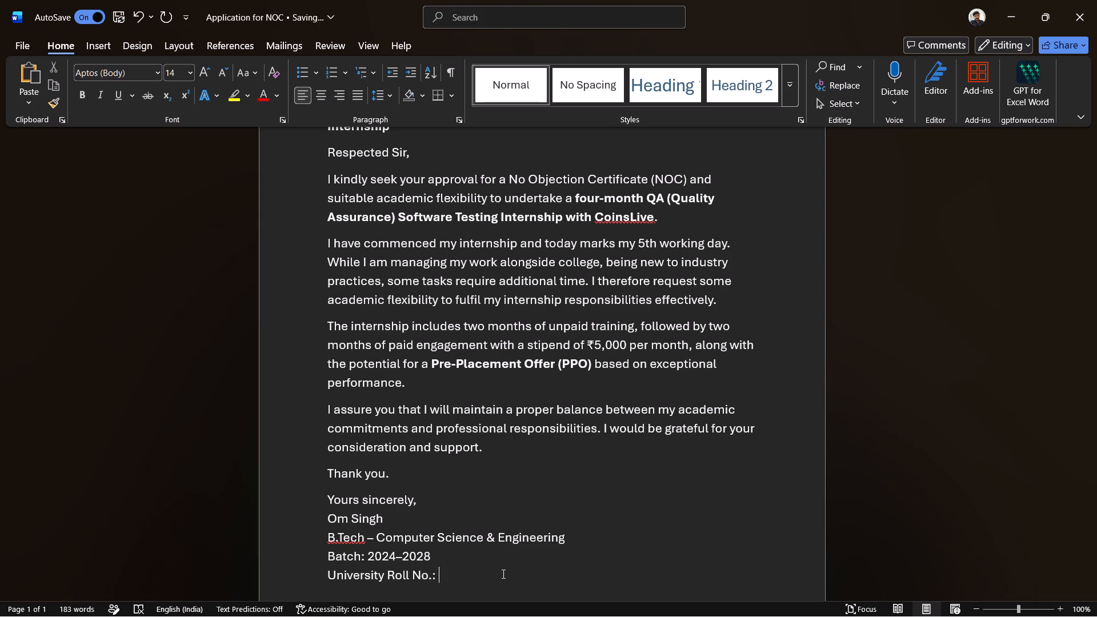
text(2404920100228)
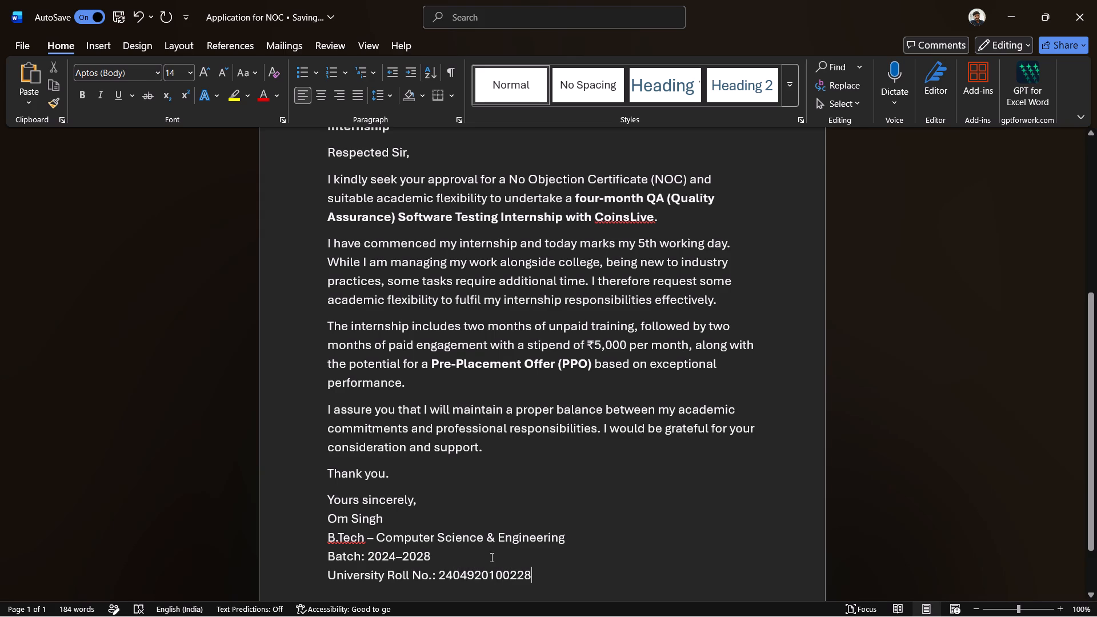
Replace the line break after "B.Tech – Computer Science & Engineering" in the signature block with a paragraph break.
click(575, 536)
click(575, 536)
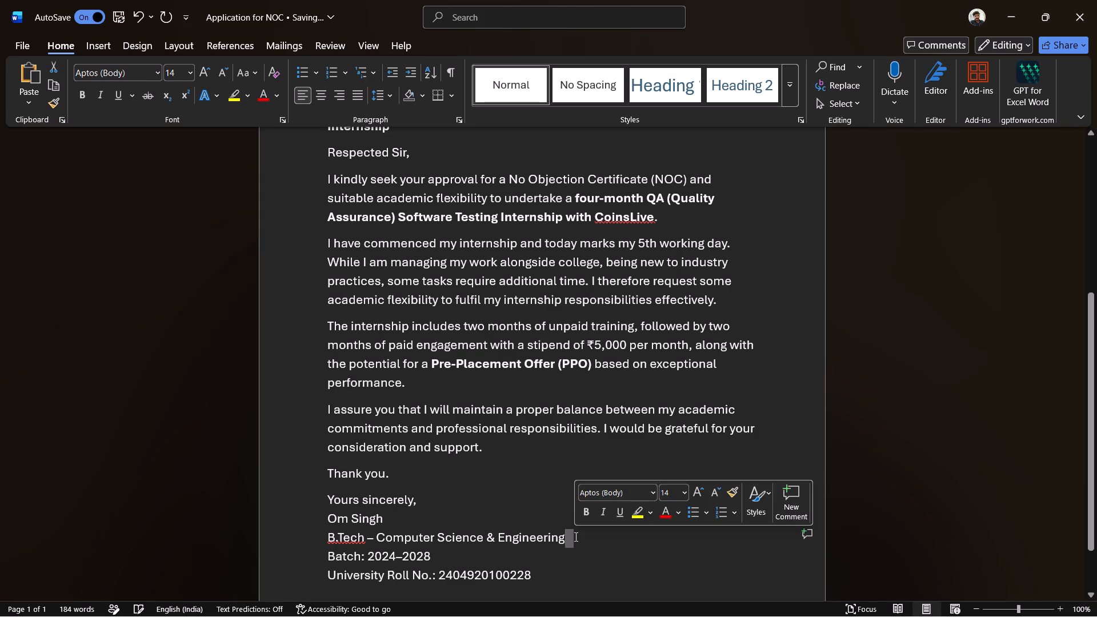
key(BackSpace)
key(Return)
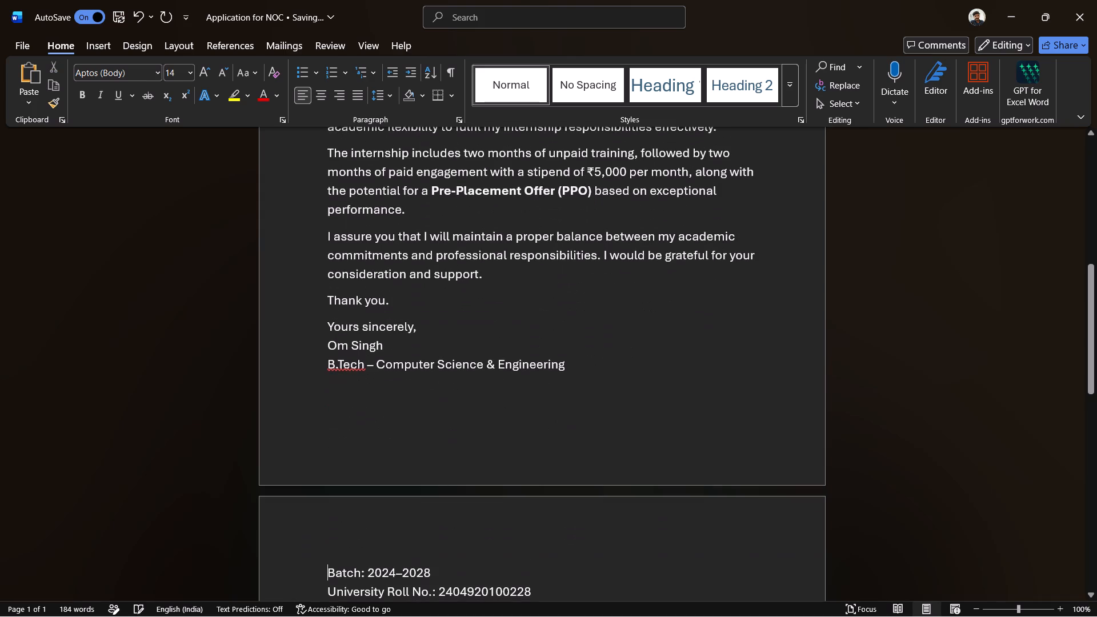
Undo the paragraph break in the signature block and re-enter the student's roll number after "University Roll No." without a colon.
key(ctrl+z)
key(ctrl+z)
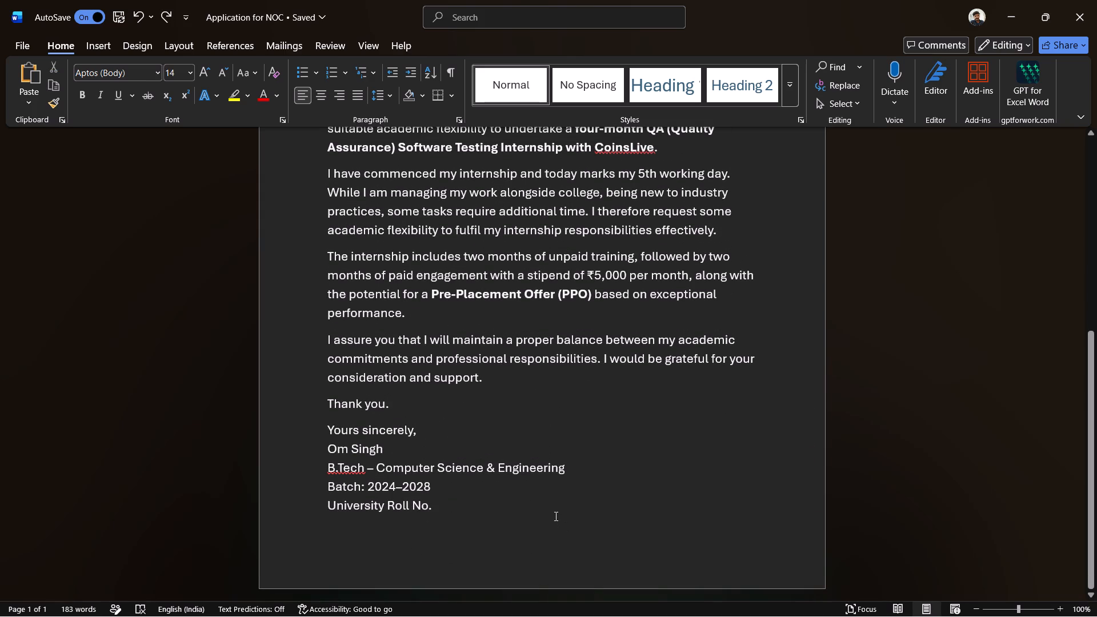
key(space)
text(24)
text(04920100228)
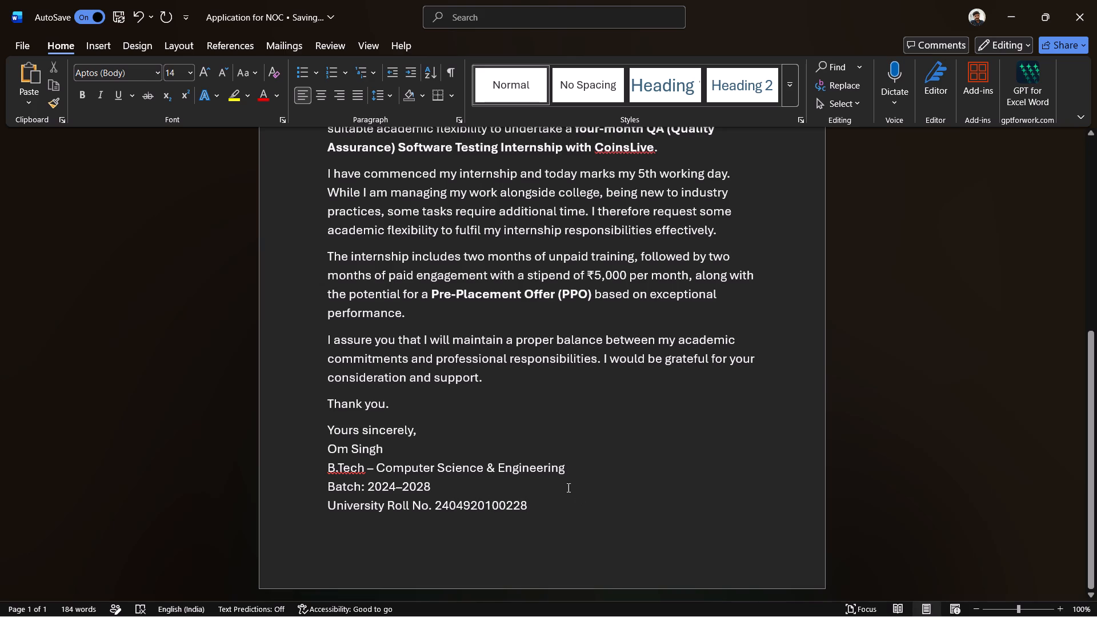
Replace "– Computer Science & Engineering" after "B.Tech" in the signature block with "CSE - 1".
click(579, 458)
click(570, 471)
key(BackSpace)
key(BackSpace)
key(BackSpace)
key(BackSpace)
key(BackSpace)
key(BackSpace)
key(BackSpace)
key(BackSpace)
key(BackSpace)
key(BackSpace)
key(BackSpace)
key(BackSpace)
key(BackSpace)
key(BackSpace)
key(BackSpace)
key(BackSpace)
key(BackSpace)
key(BackSpace)
key(BackSpace)
key(BackSpace)
key(BackSpace)
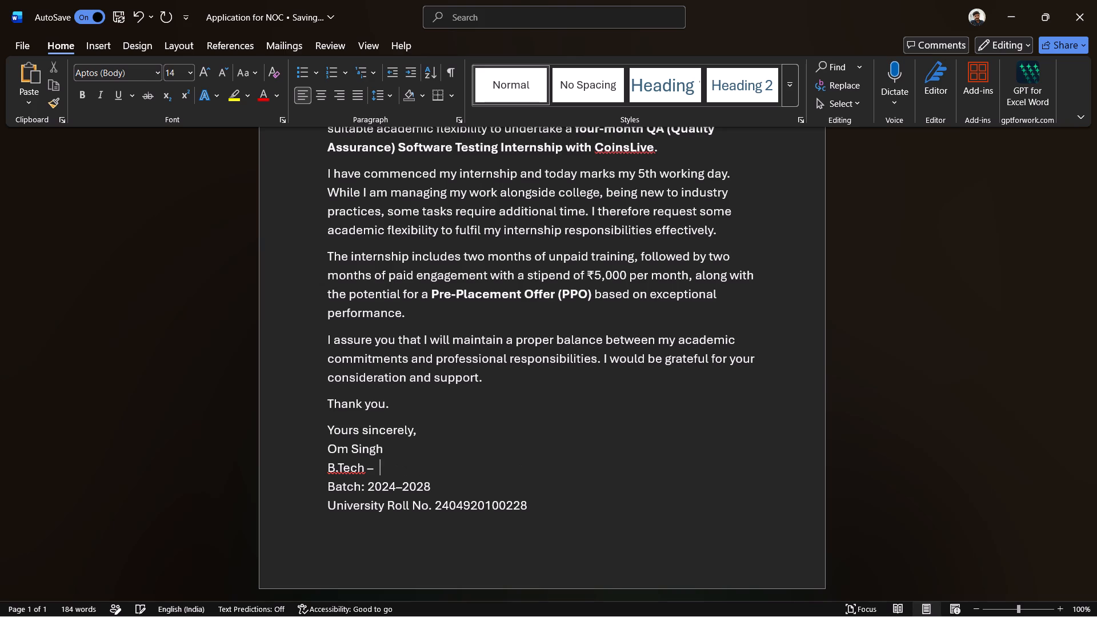
key(BackSpace)
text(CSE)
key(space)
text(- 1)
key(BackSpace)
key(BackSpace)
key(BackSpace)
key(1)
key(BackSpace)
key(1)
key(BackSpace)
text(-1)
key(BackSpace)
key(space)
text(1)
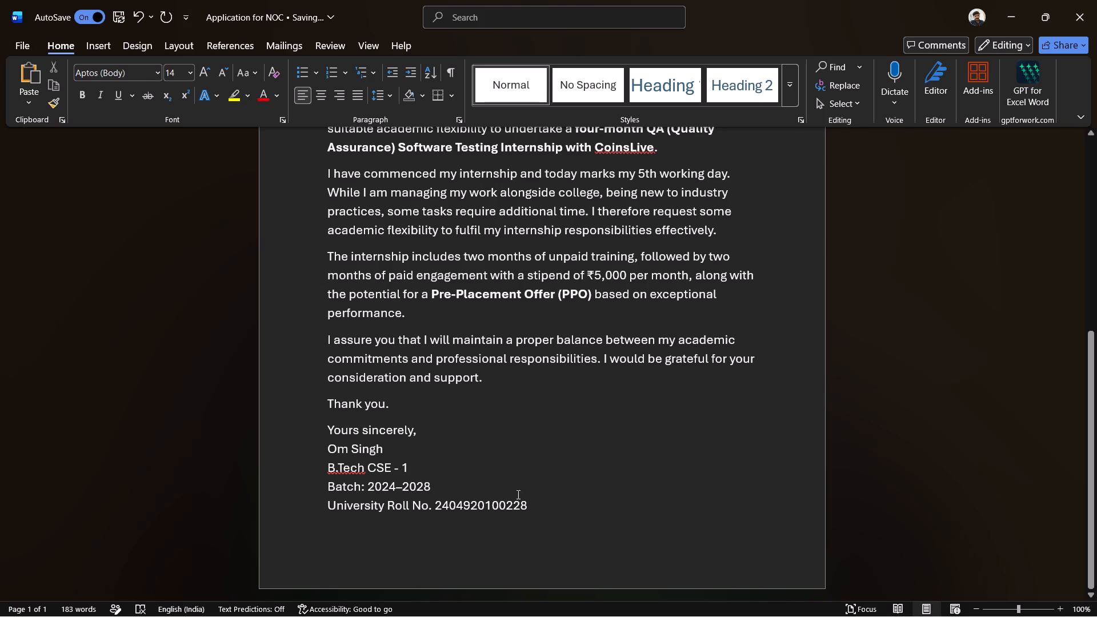
click(506, 529)
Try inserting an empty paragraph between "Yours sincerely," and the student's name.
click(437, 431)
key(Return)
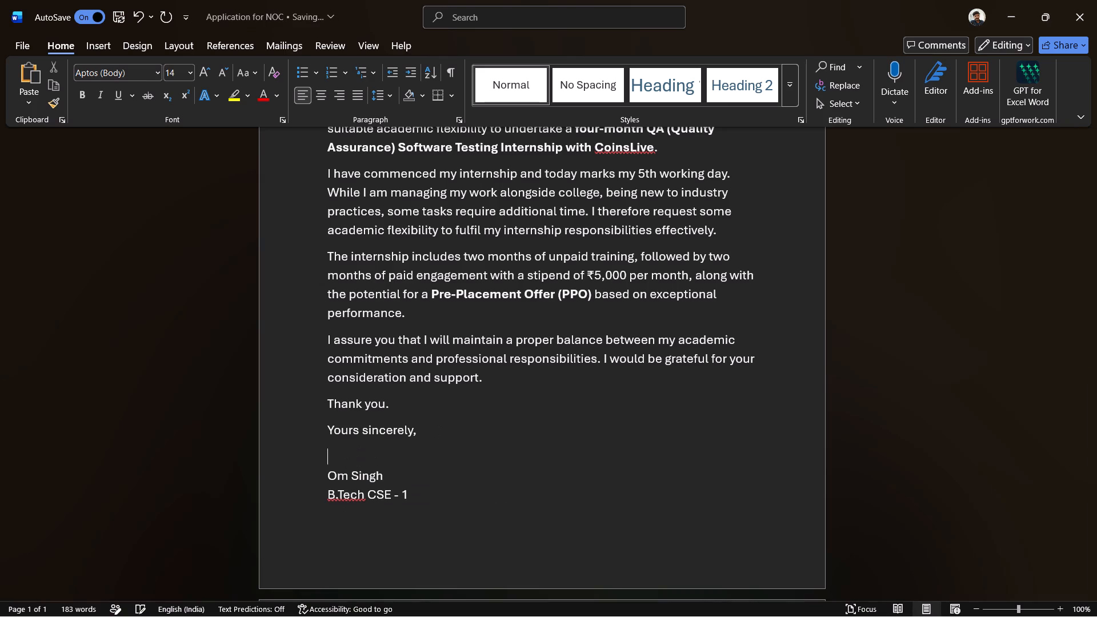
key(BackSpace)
Review the whole letter from the title to the signature block to check its text and layout.
scroll(437, 431, up, 1)
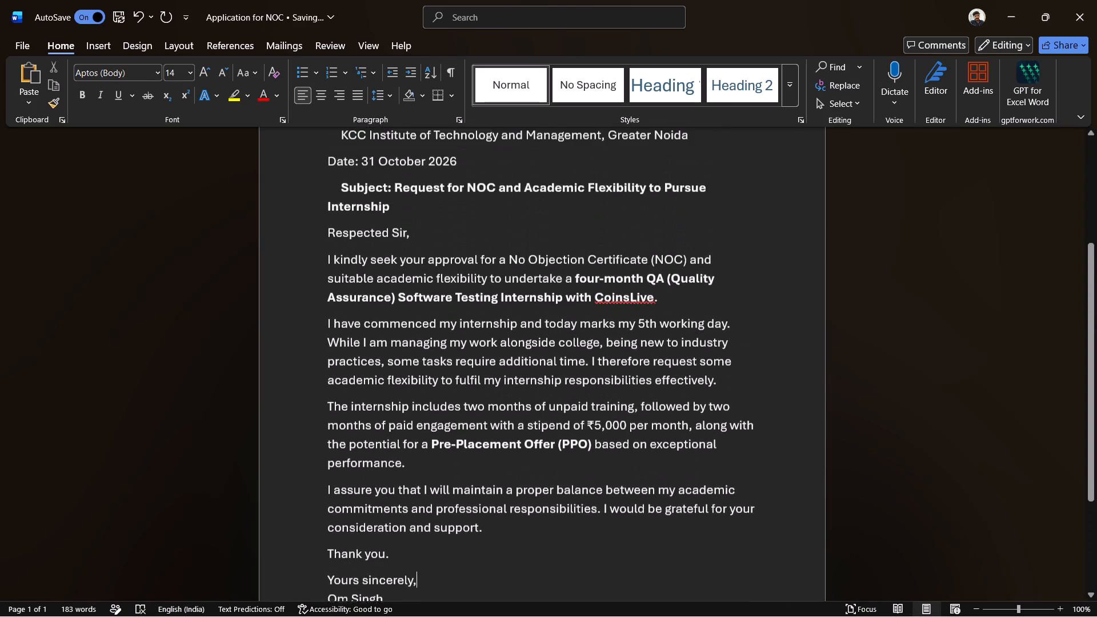
scroll(437, 431, up, 1)
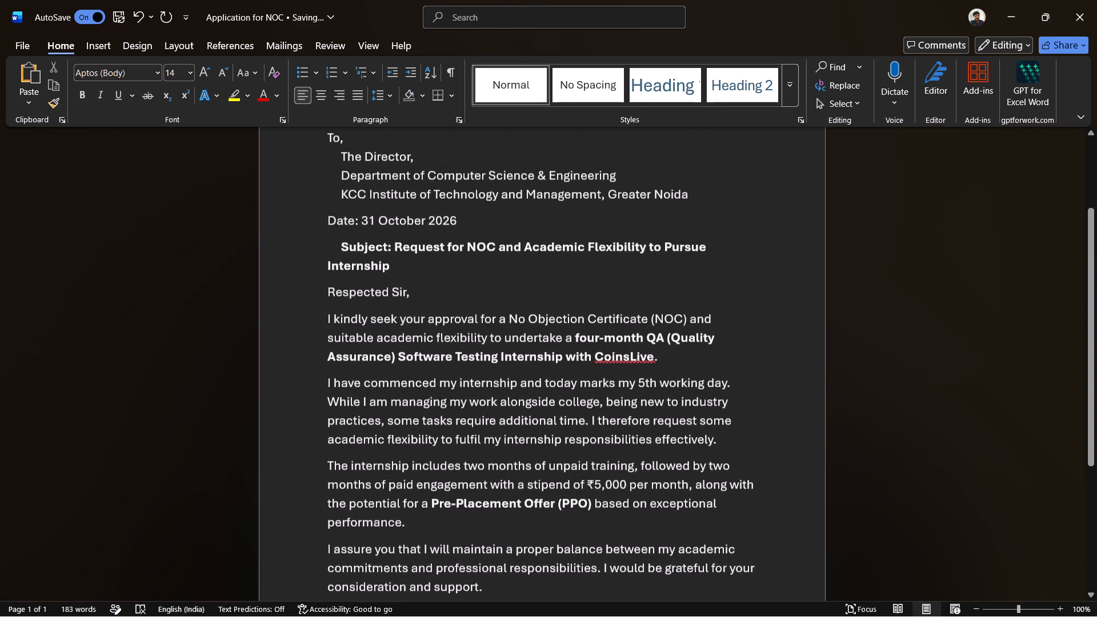
scroll(437, 431, up, 1)
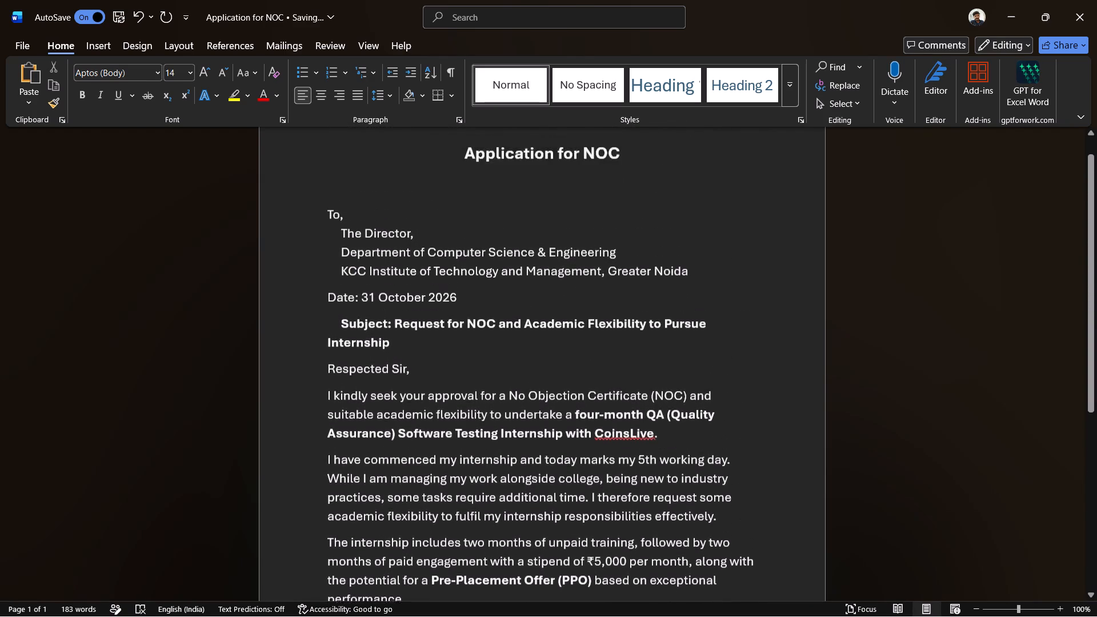
scroll(437, 431, up, 1)
scroll(467, 603, down, 1)
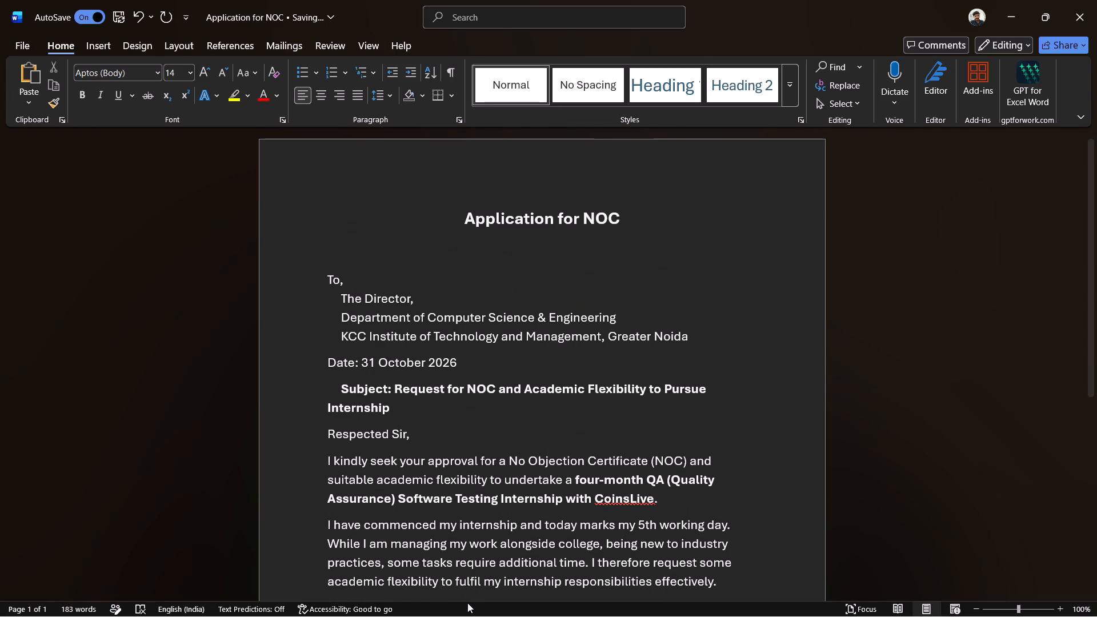
scroll(465, 516, down, 1)
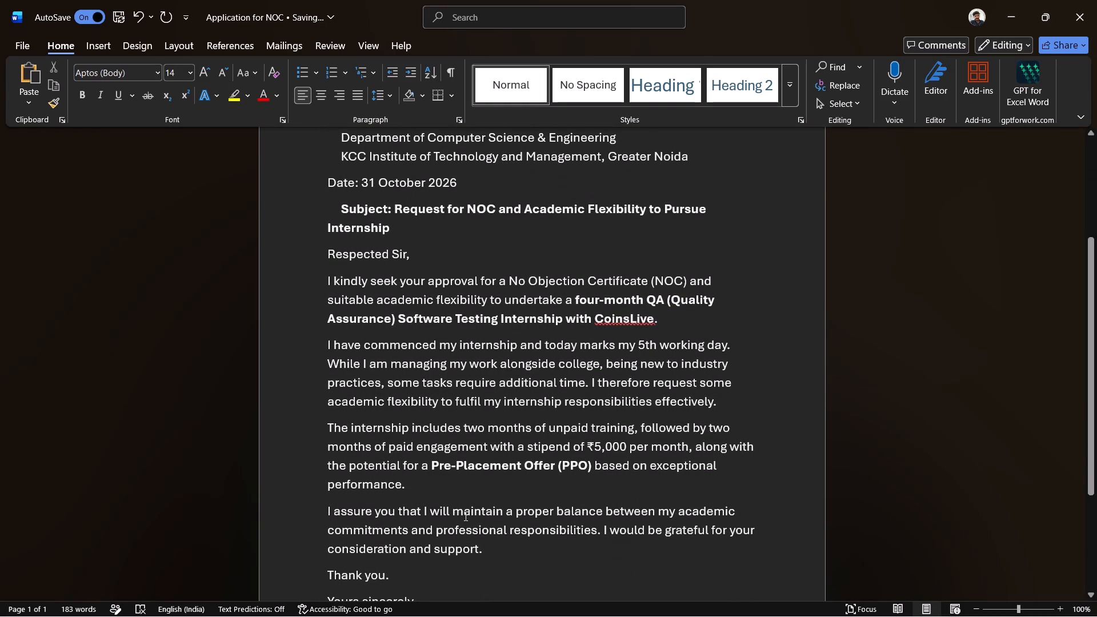
scroll(465, 507, down, 1)
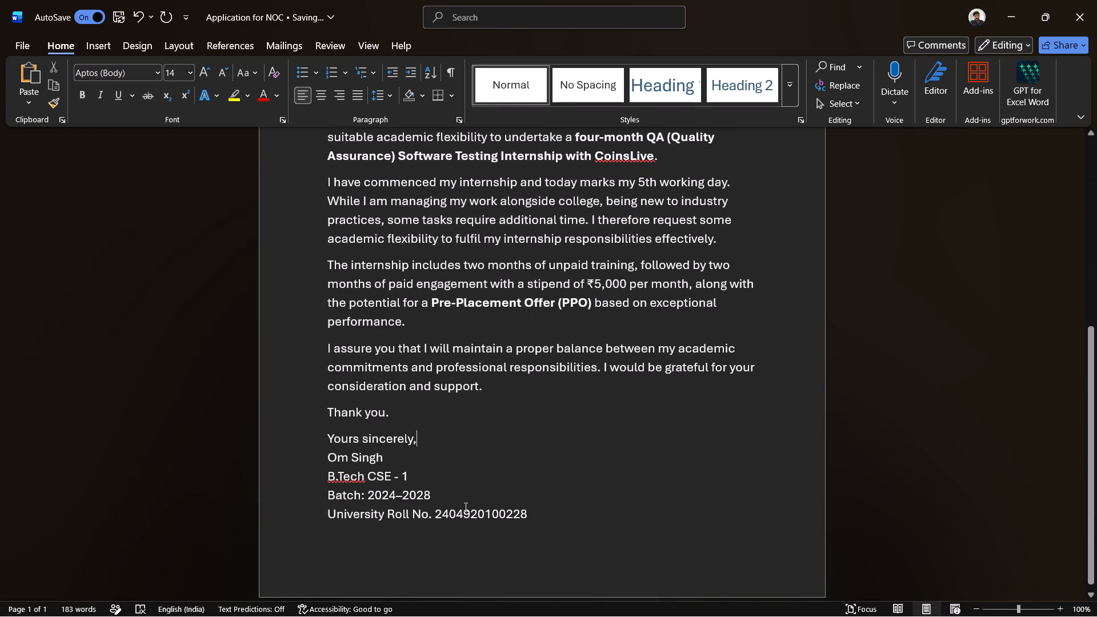
scroll(465, 507, down, 1)
scroll(465, 507, up, 3)
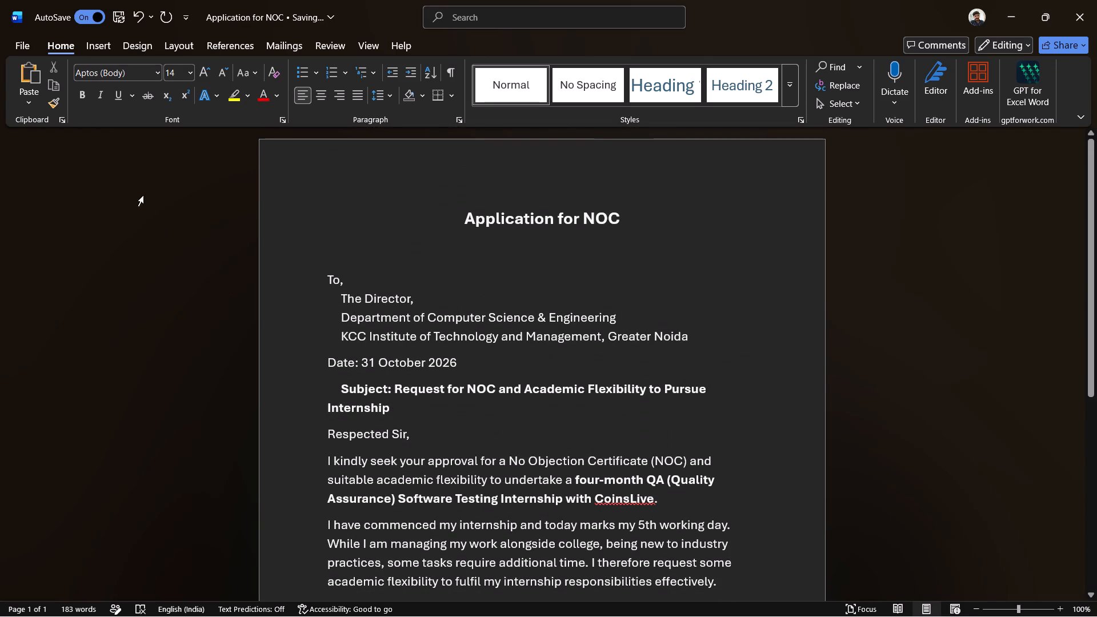
Save a PDF copy of the letter named "Application for NOC - Coinslive" in the OneDrive Documents folder.
click(20, 47)
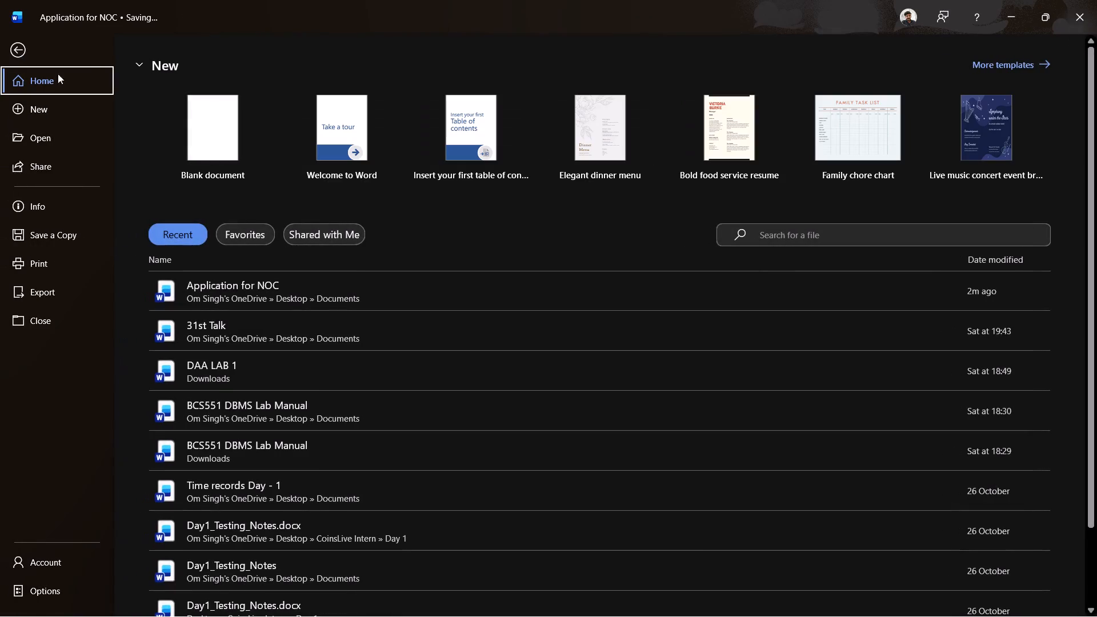
click(48, 238)
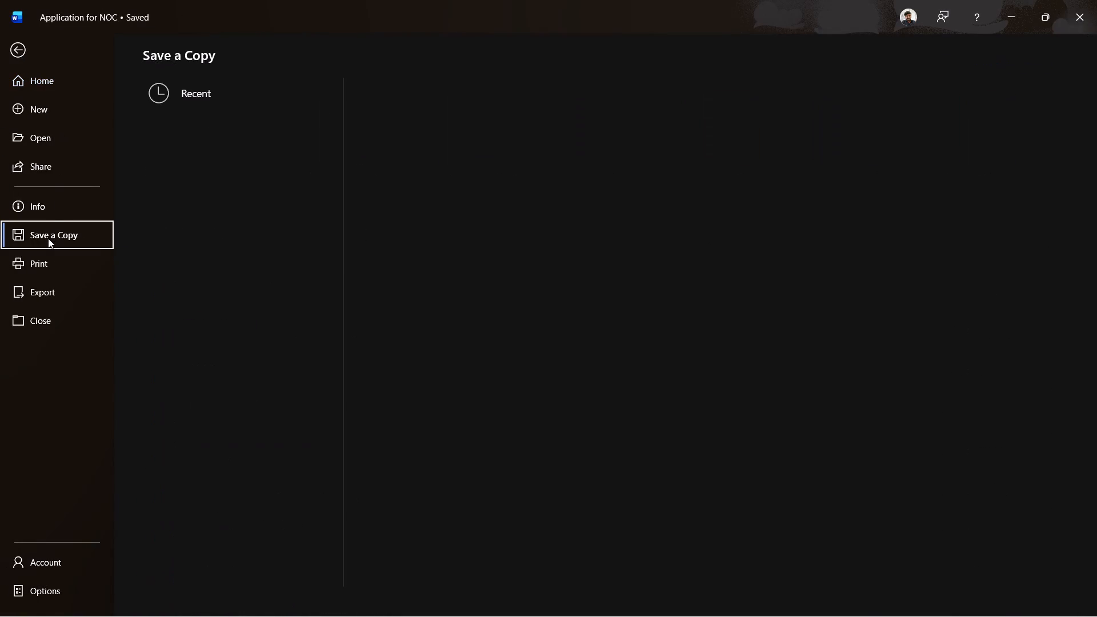
click(500, 104)
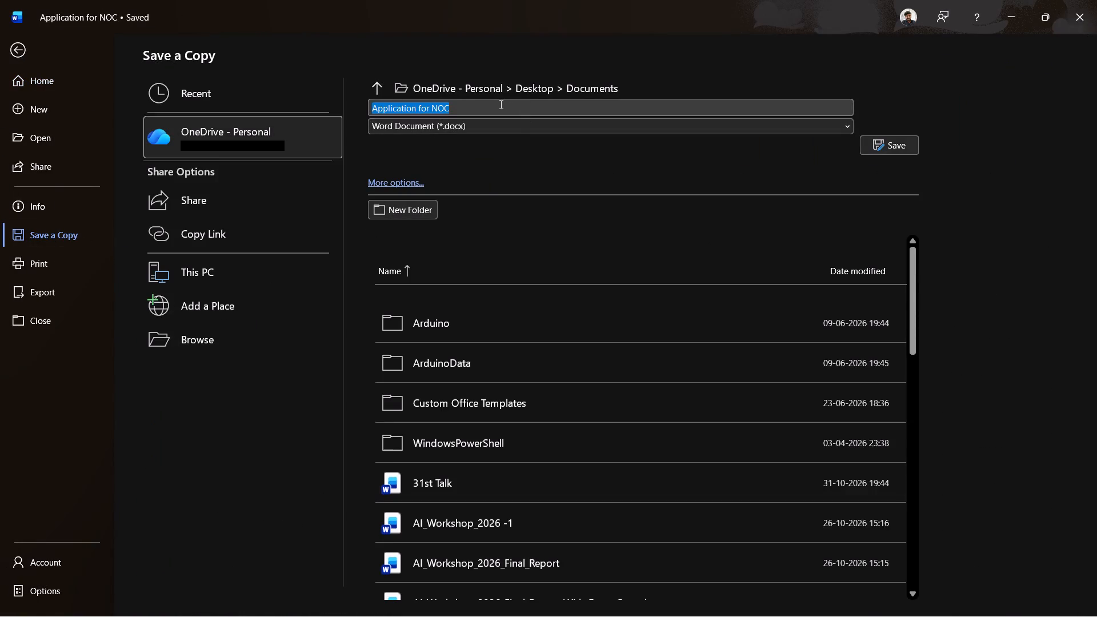
click(500, 104)
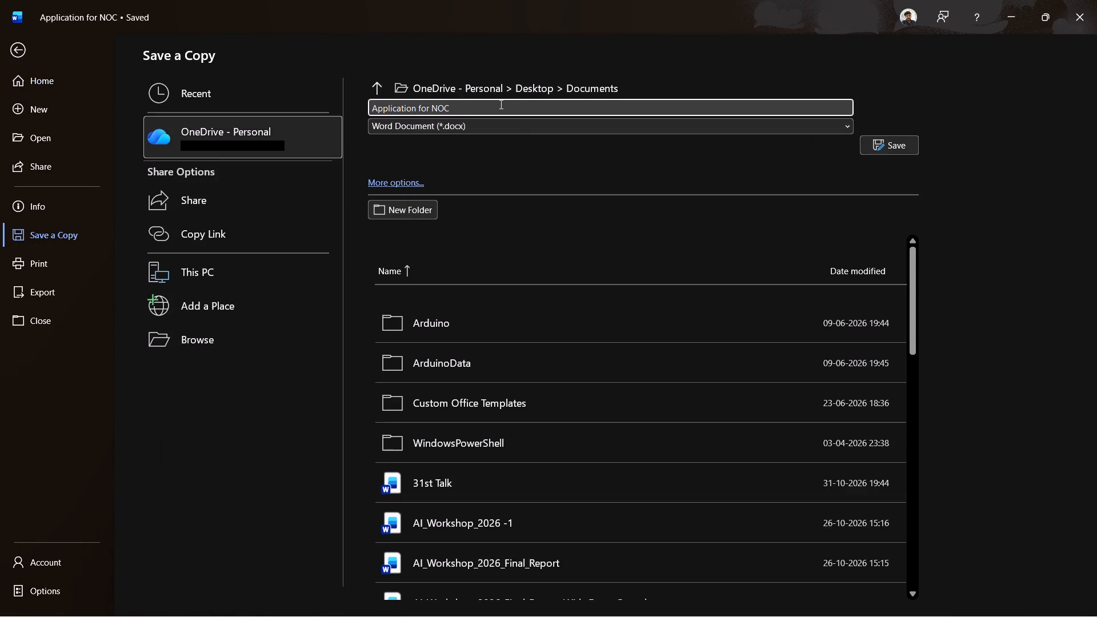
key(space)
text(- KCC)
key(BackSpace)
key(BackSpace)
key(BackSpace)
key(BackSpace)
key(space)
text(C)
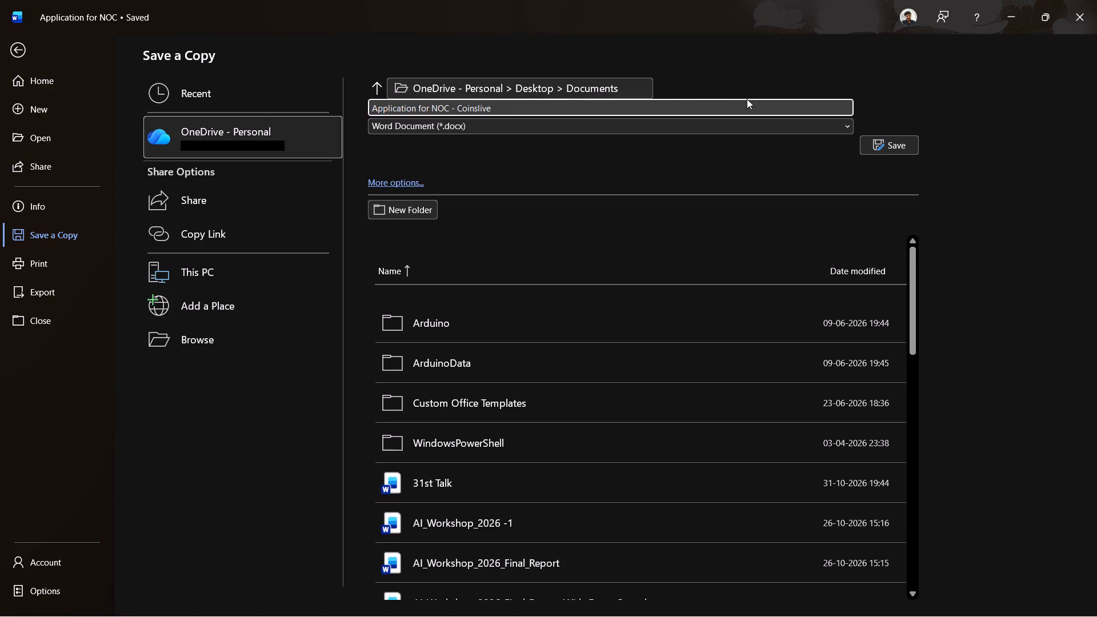
click(743, 131)
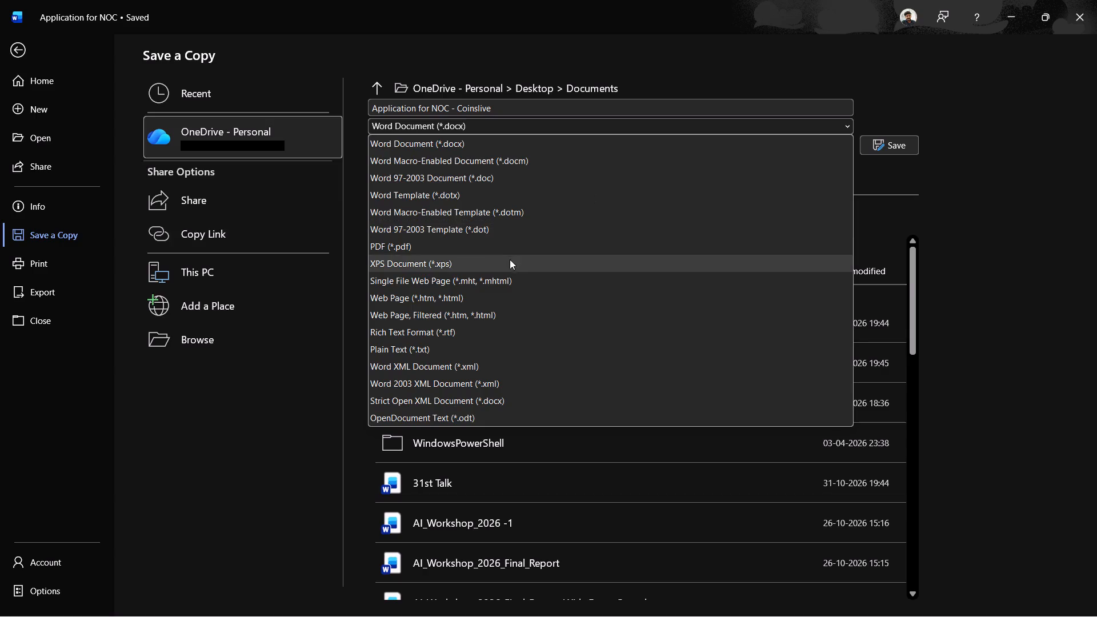
click(495, 246)
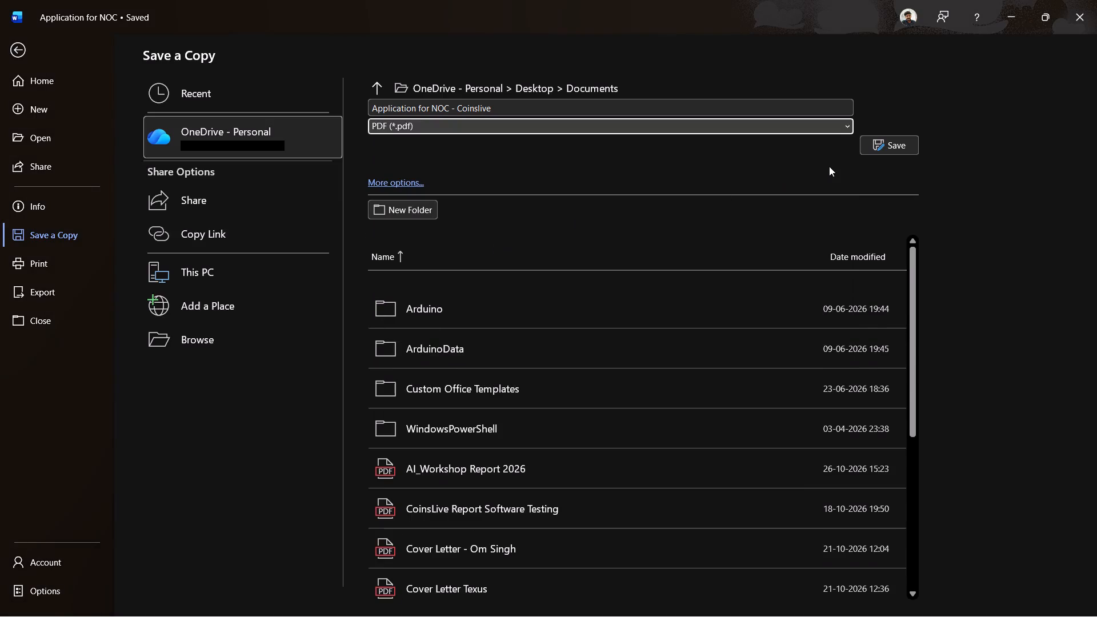
click(910, 136)
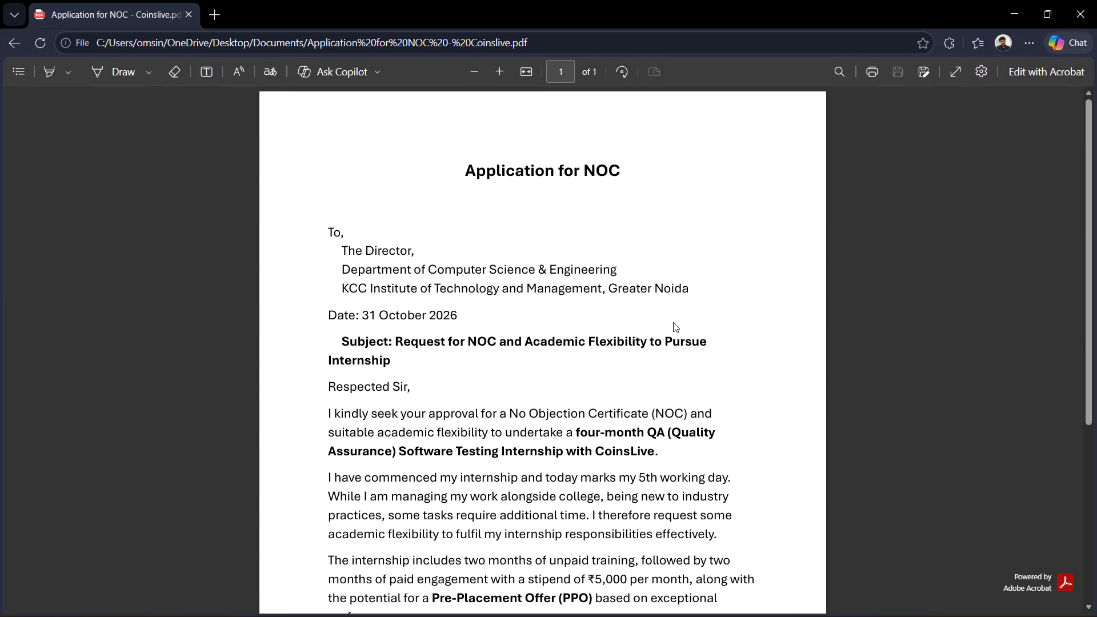
Read through the exported PDF in Microsoft Edge, checking the addressee block, body paragraphs and signature details.
scroll(673, 322, down, 1)
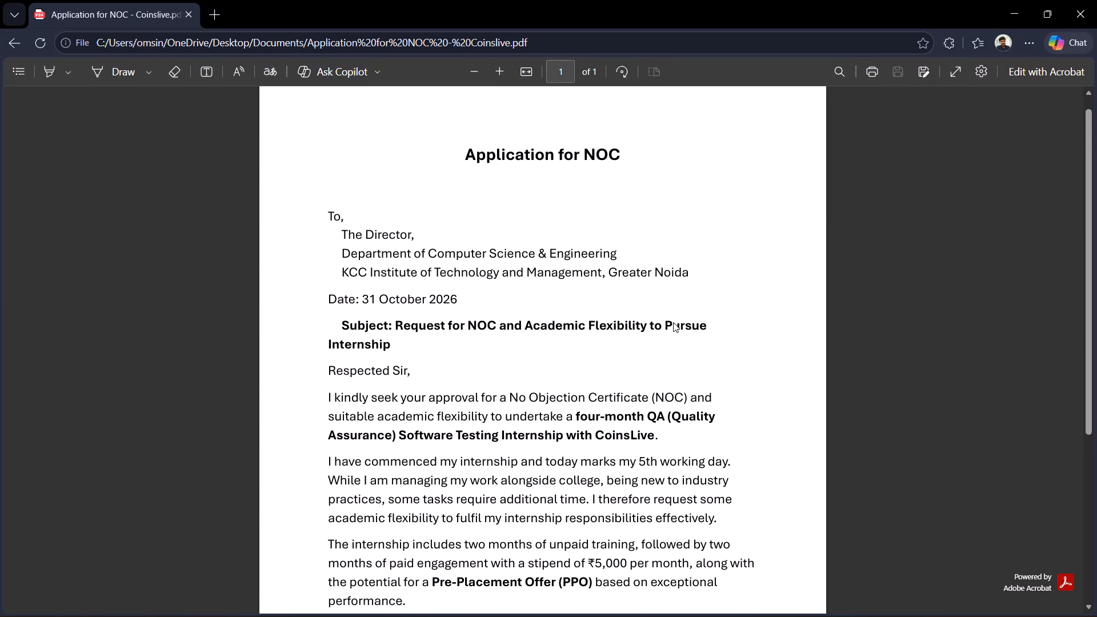
scroll(673, 322, down, 2)
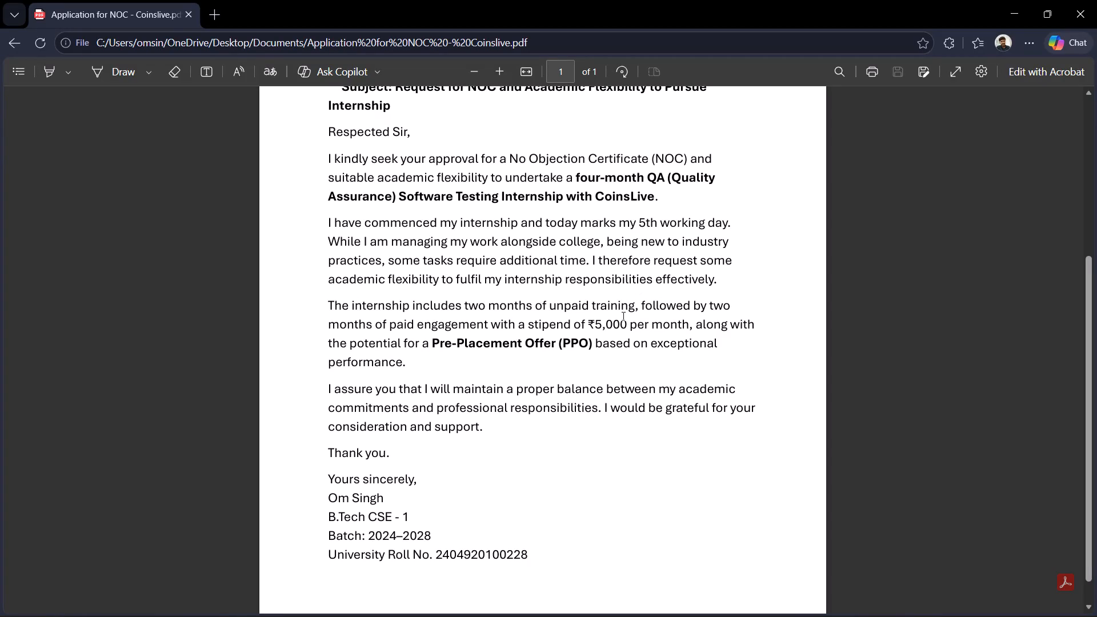
scroll(674, 385, down, 2)
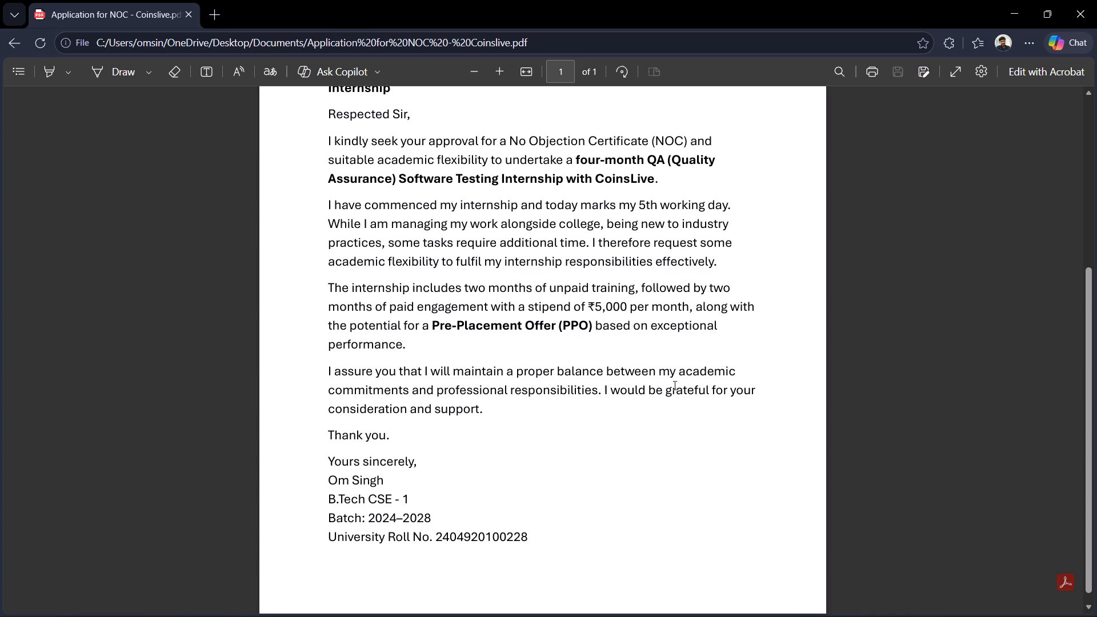
scroll(674, 385, down, 1)
scroll(674, 385, up, 1)
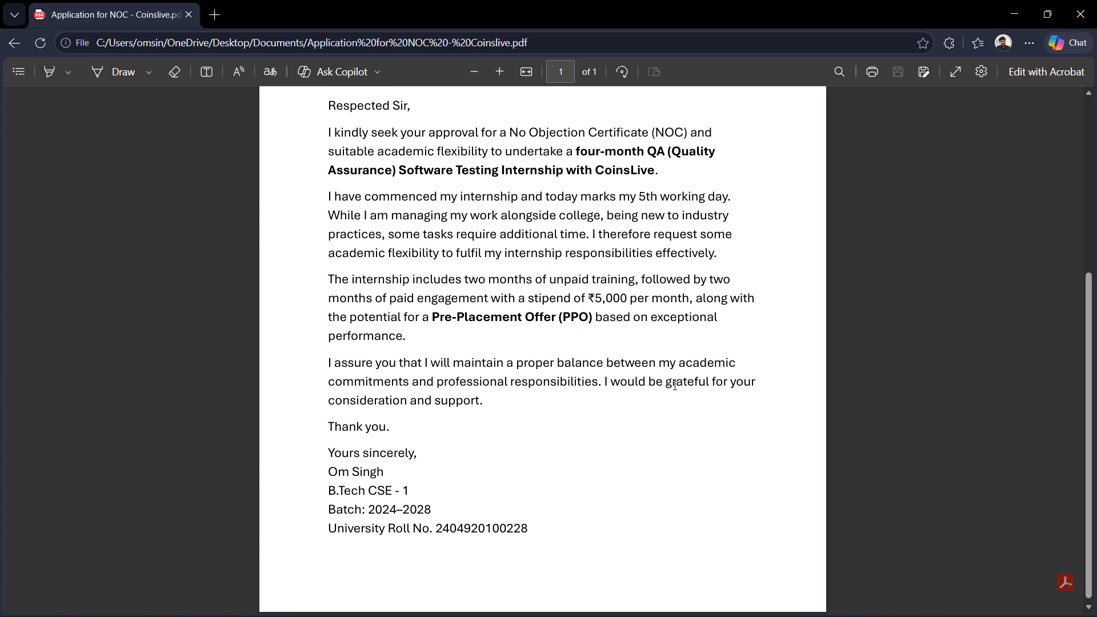
scroll(674, 385, up, 2)
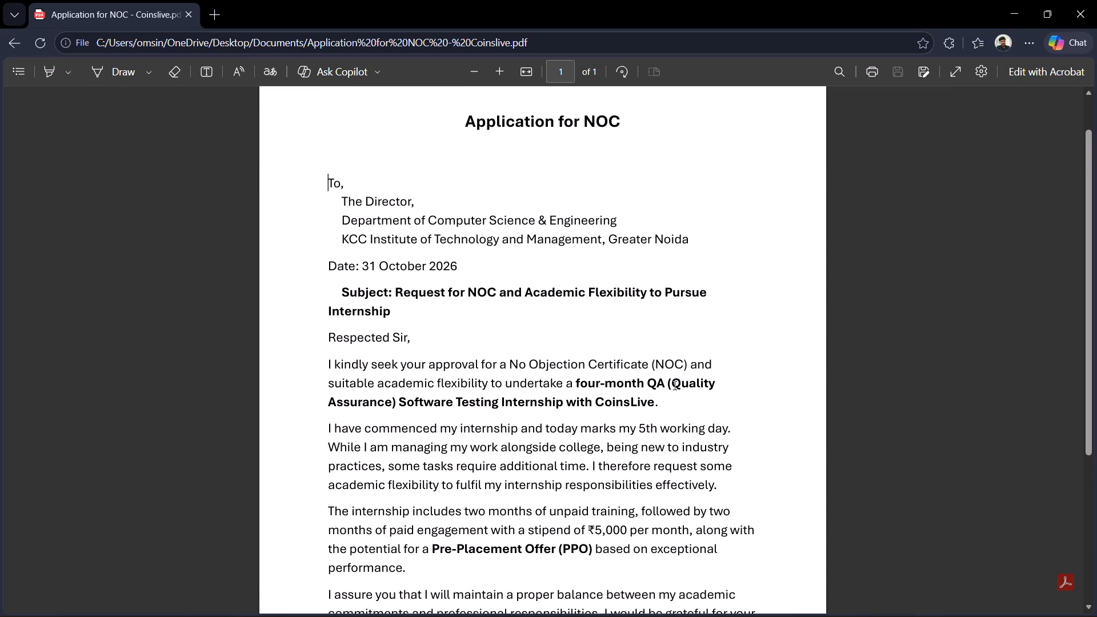
scroll(674, 385, up, 2)
scroll(610, 455, down, 1)
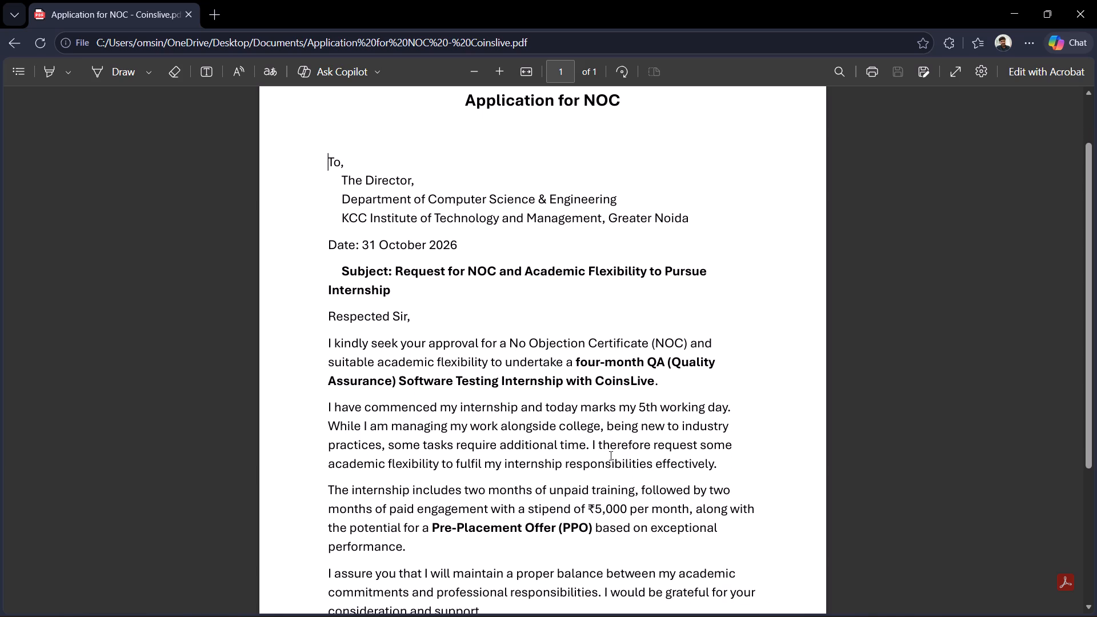
scroll(610, 455, down, 2)
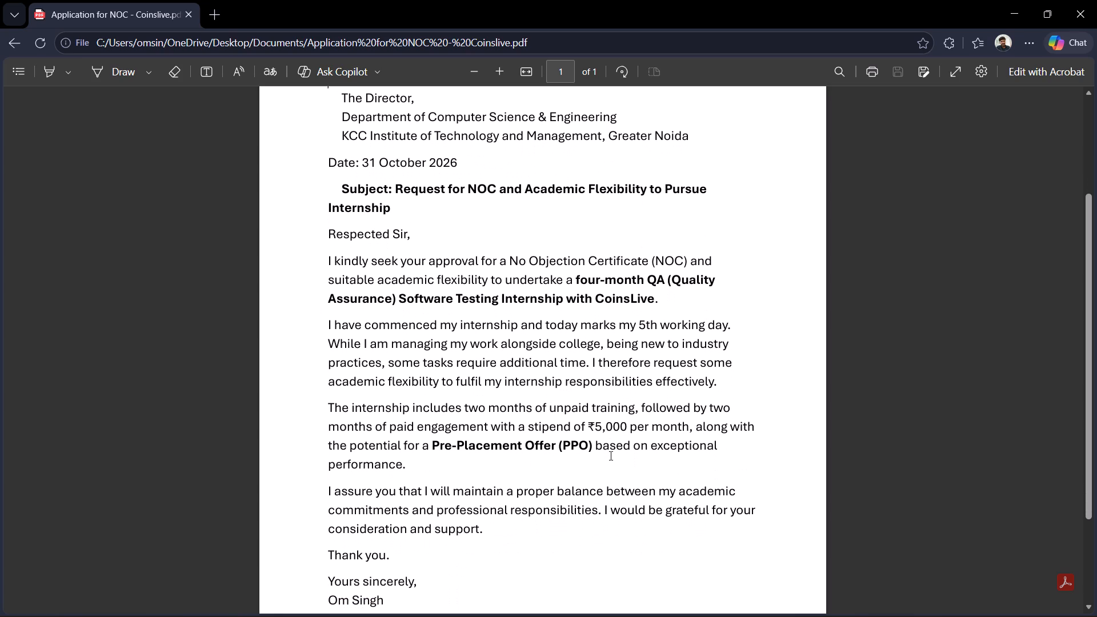
scroll(610, 455, down, 1)
scroll(610, 455, up, 2)
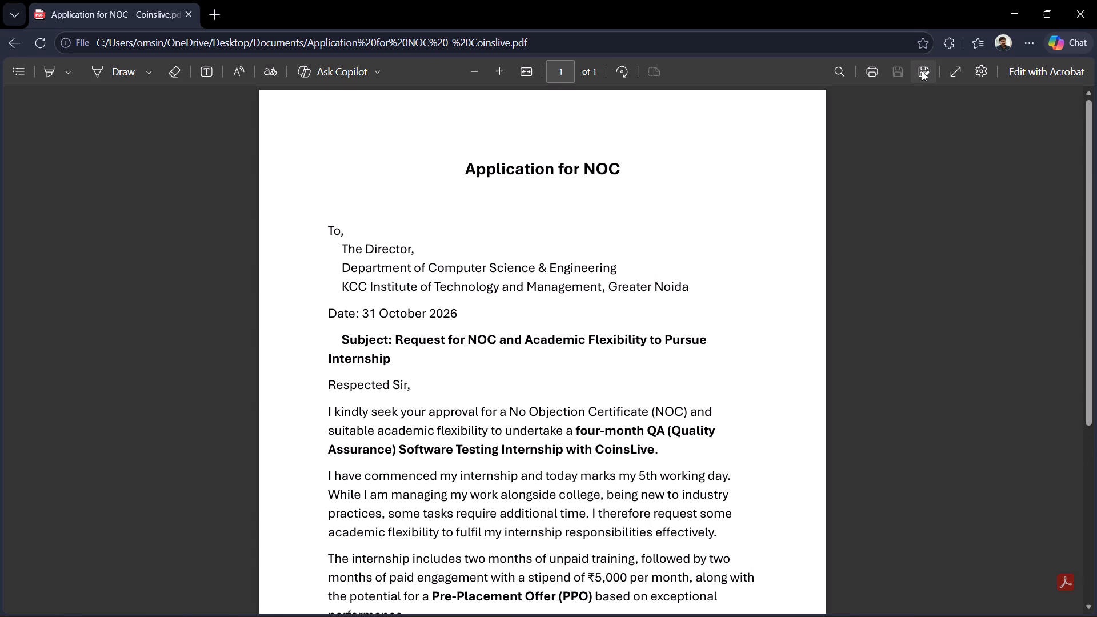
Save a copy of the PDF as "Application for NOC - Coinslive" in the Downloads folder.
click(922, 71)
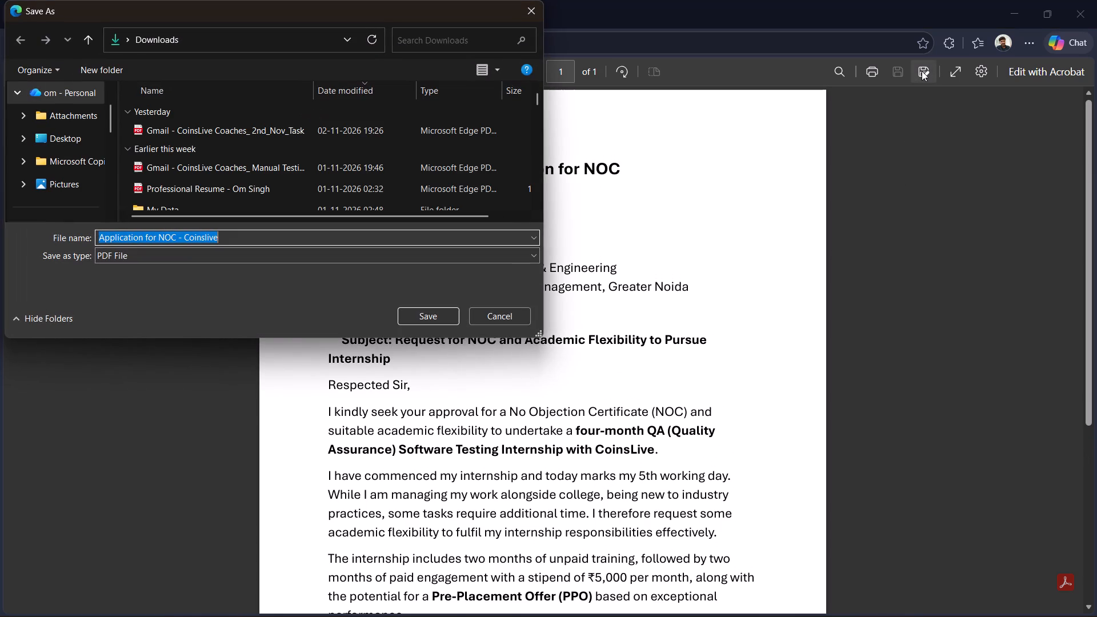
click(422, 318)
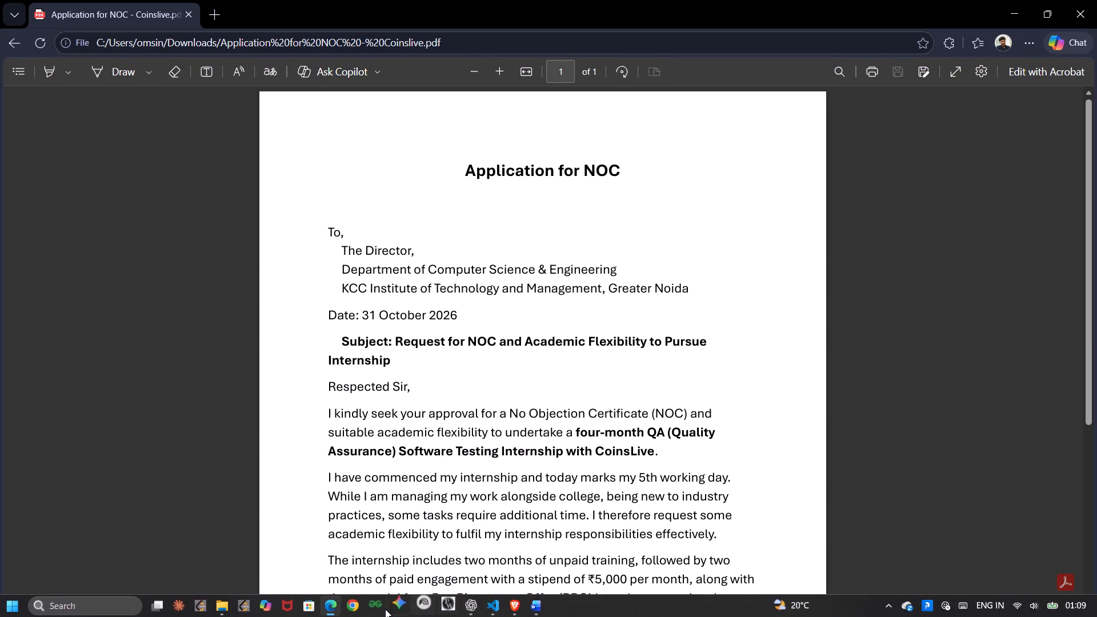
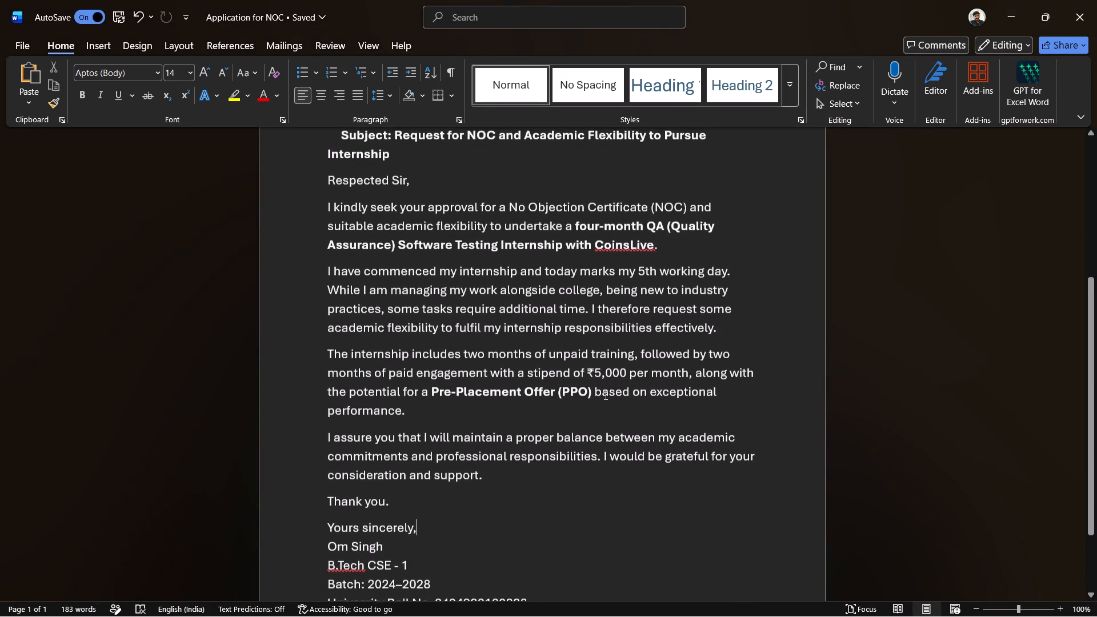
scroll(604, 395, down, 1)
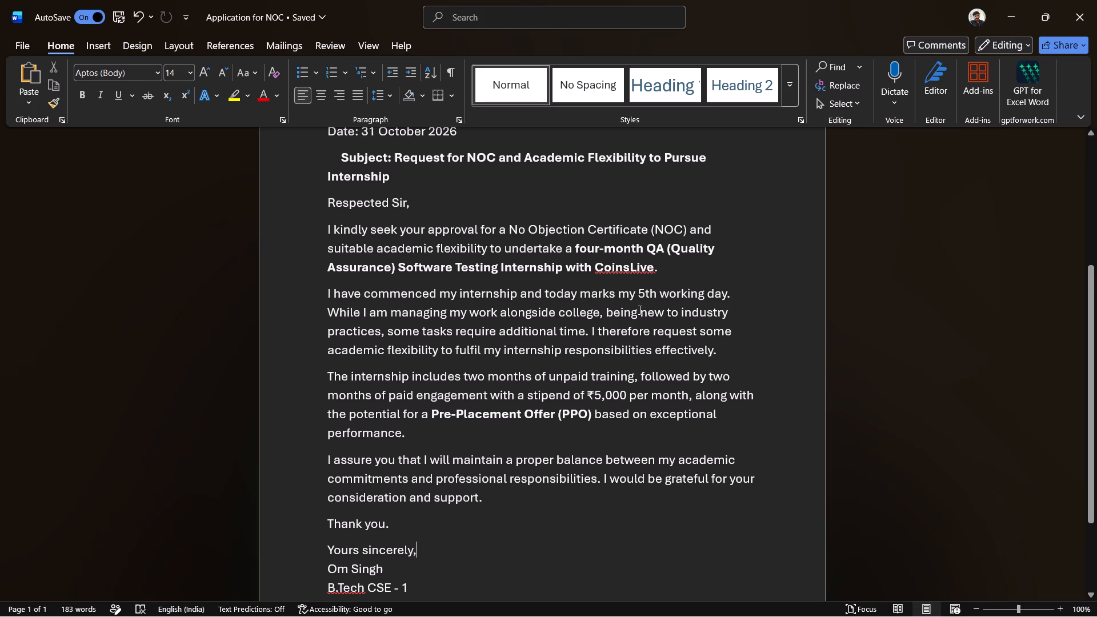
click(643, 294)
key(BackSpace)
key(6)
click(688, 395)
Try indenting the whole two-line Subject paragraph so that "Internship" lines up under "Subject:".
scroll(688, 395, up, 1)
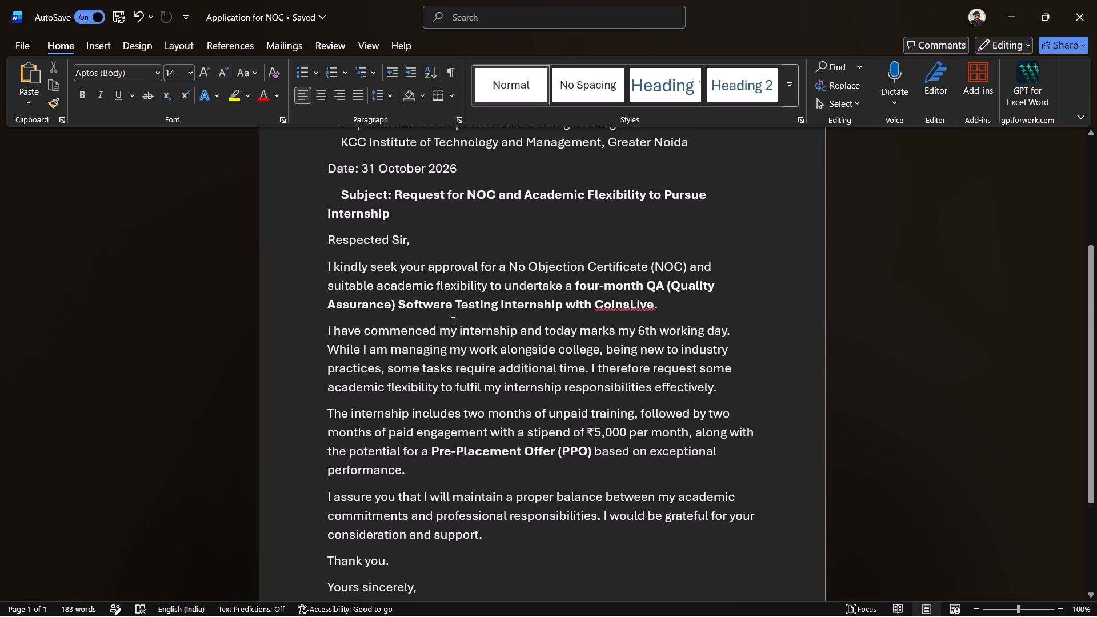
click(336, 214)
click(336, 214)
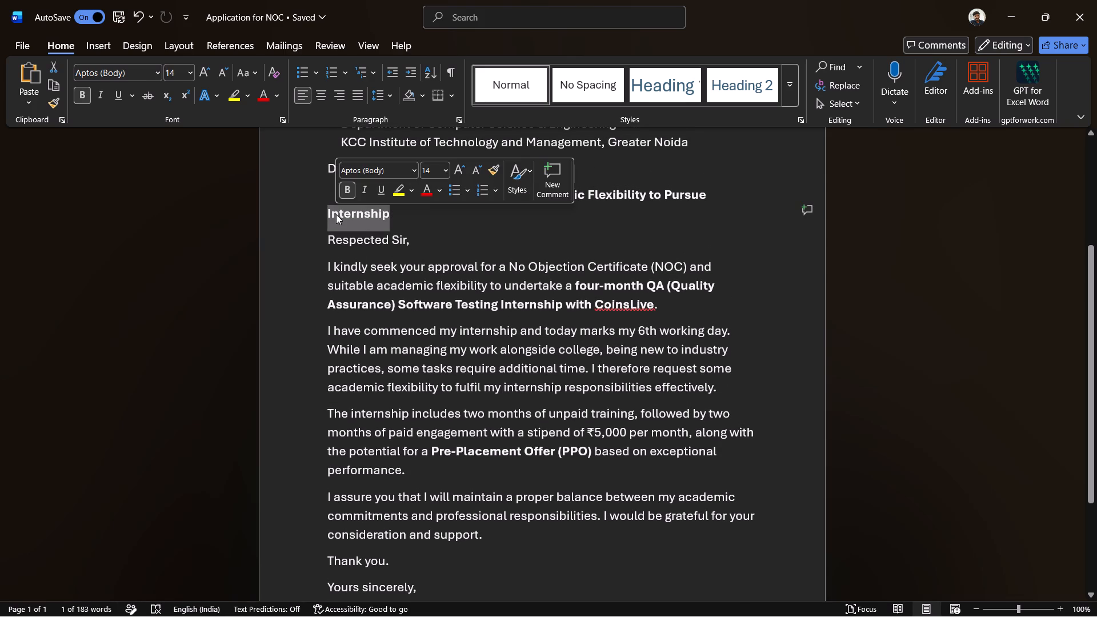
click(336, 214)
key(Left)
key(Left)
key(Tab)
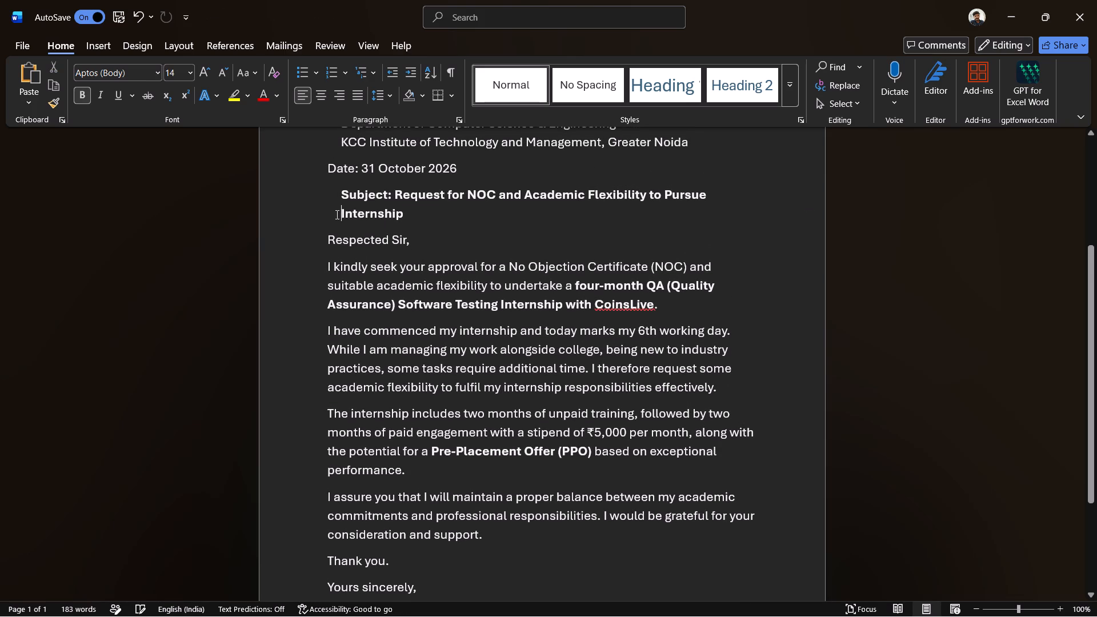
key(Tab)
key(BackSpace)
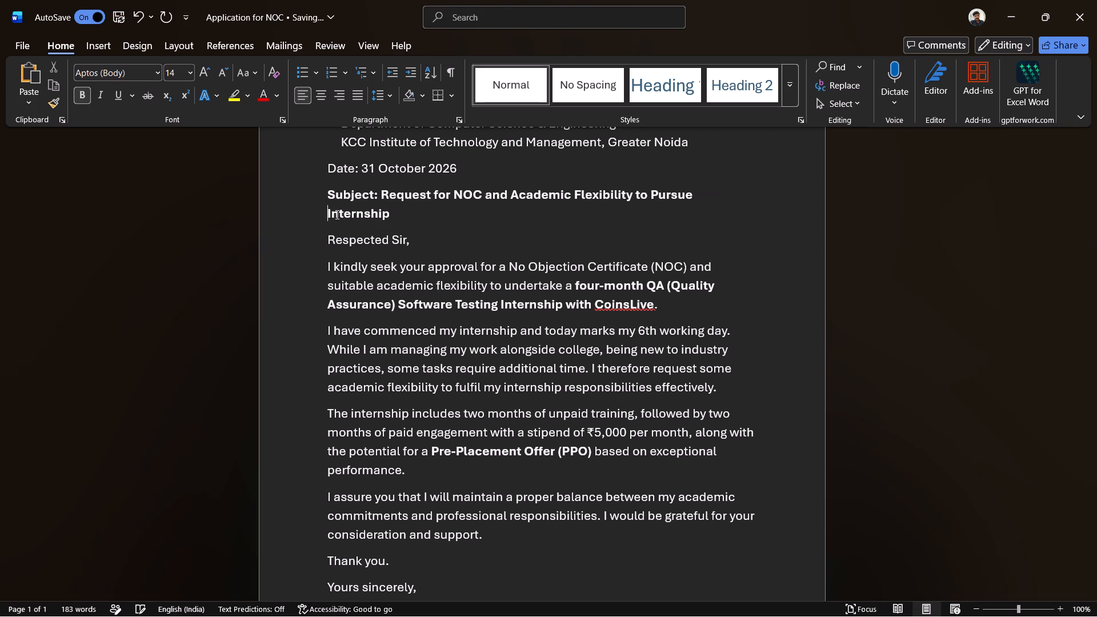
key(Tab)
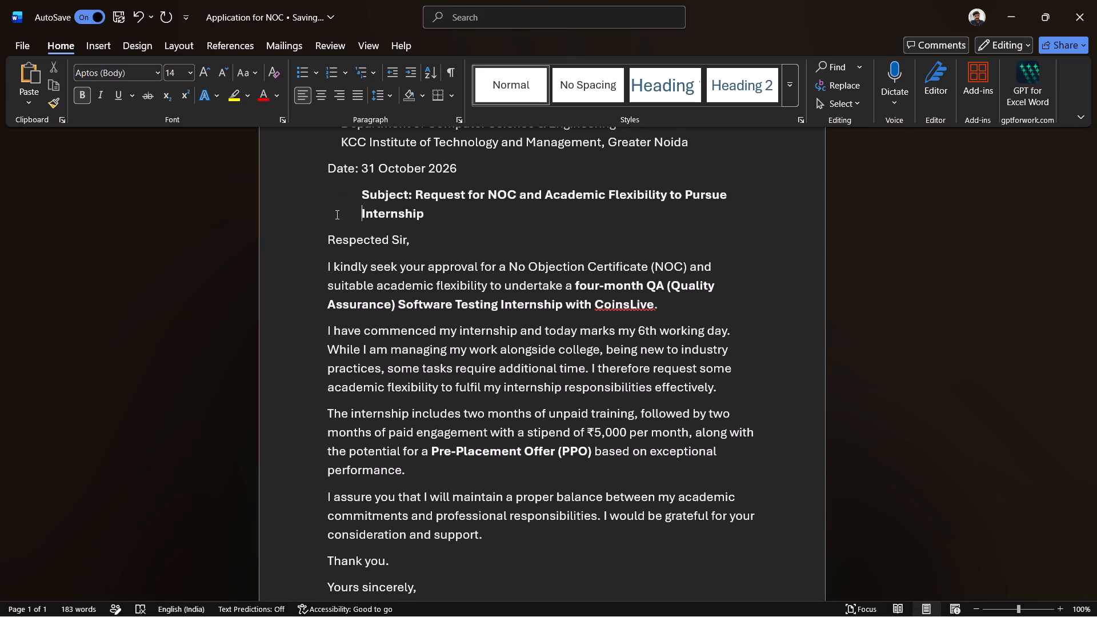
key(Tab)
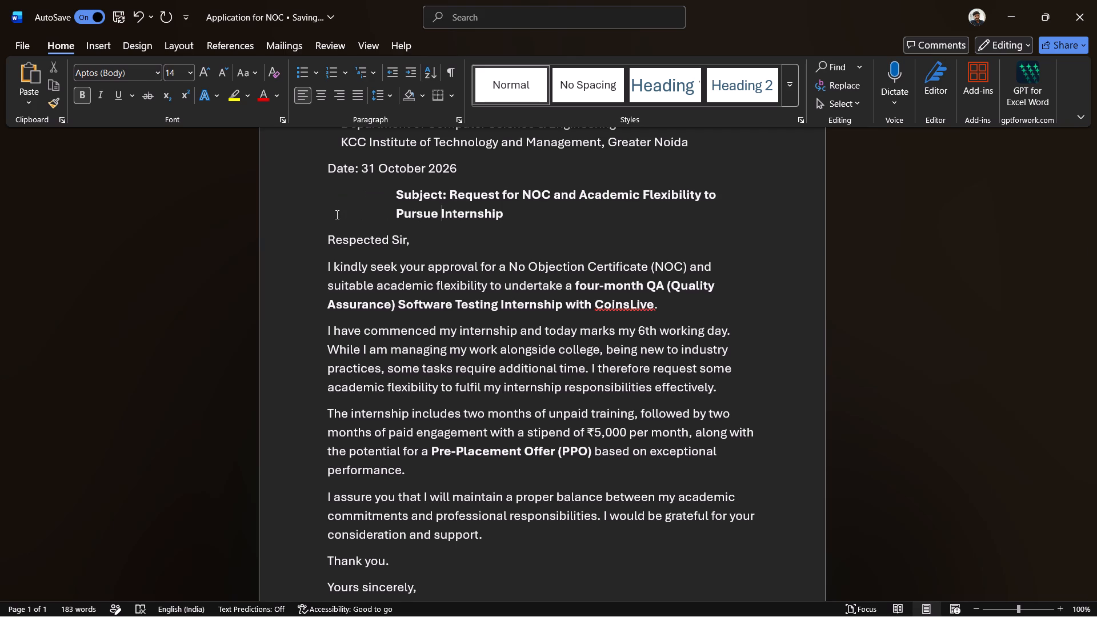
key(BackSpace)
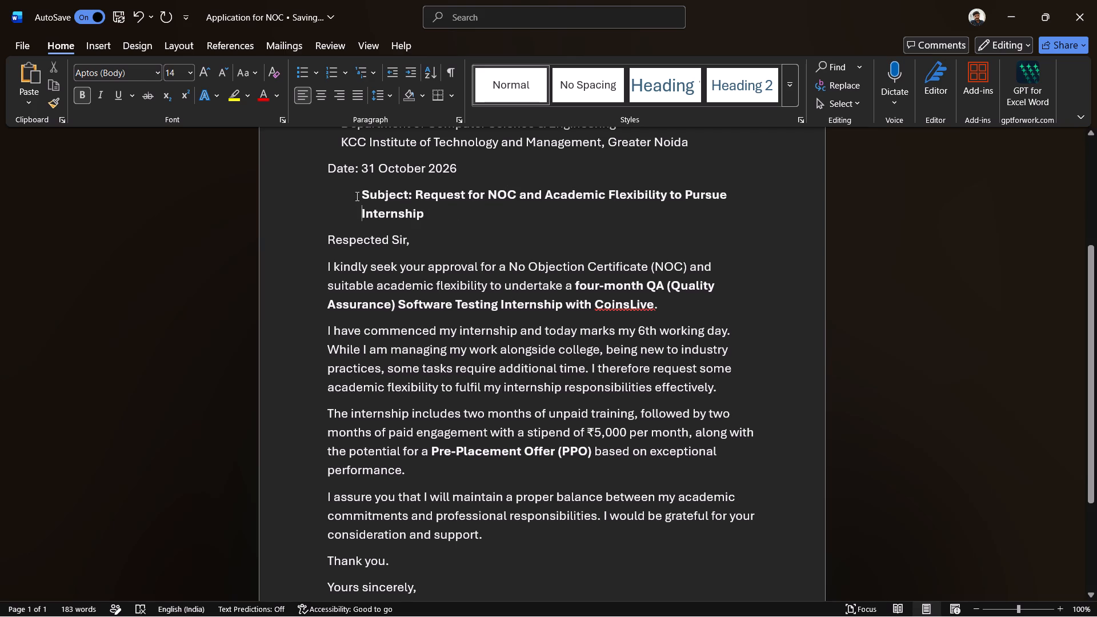
Remove the Subject paragraph's indent and insert five spaces before "Subject:" to offset only its first line.
click(355, 194)
scroll(355, 194, up, 1)
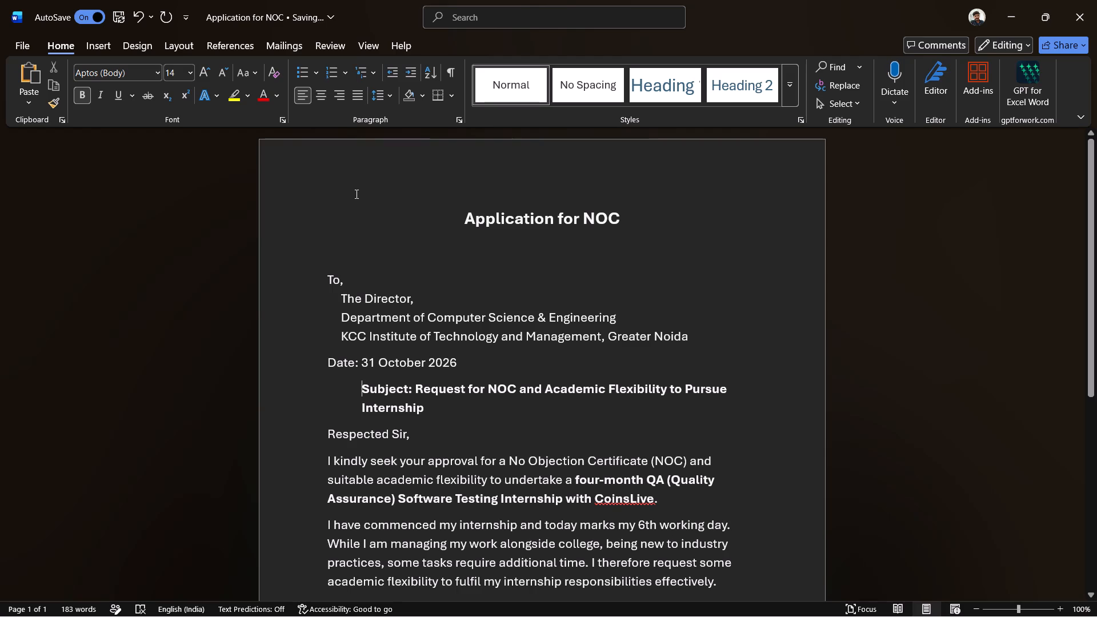
key(BackSpace)
key(Tab)
key(BackSpace)
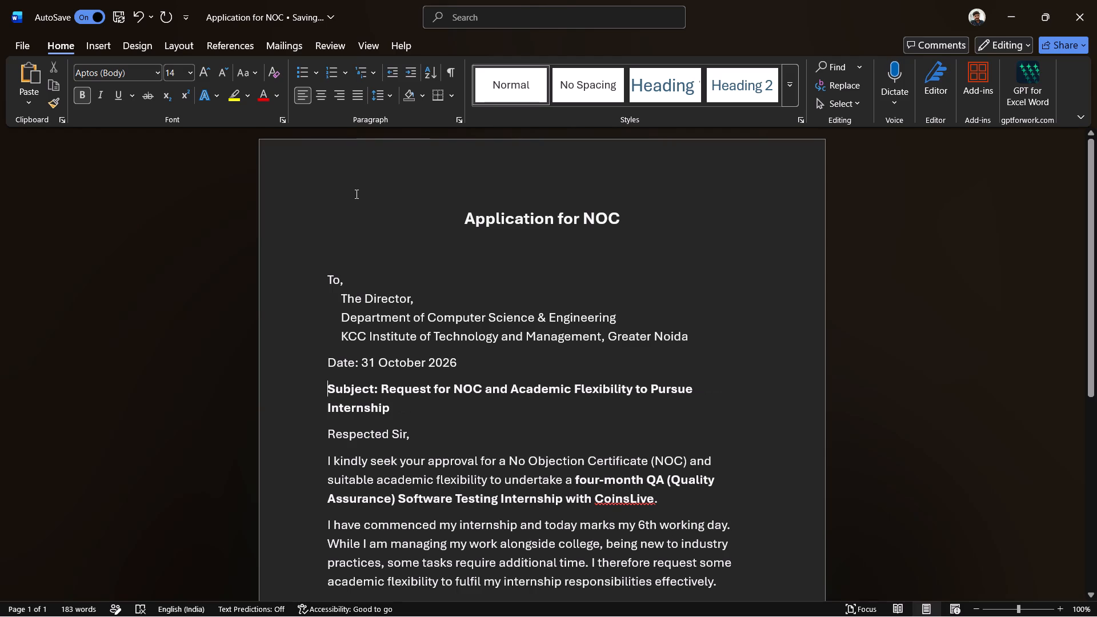
key(space)
key(space)
key(space)
key(space)
key(space)
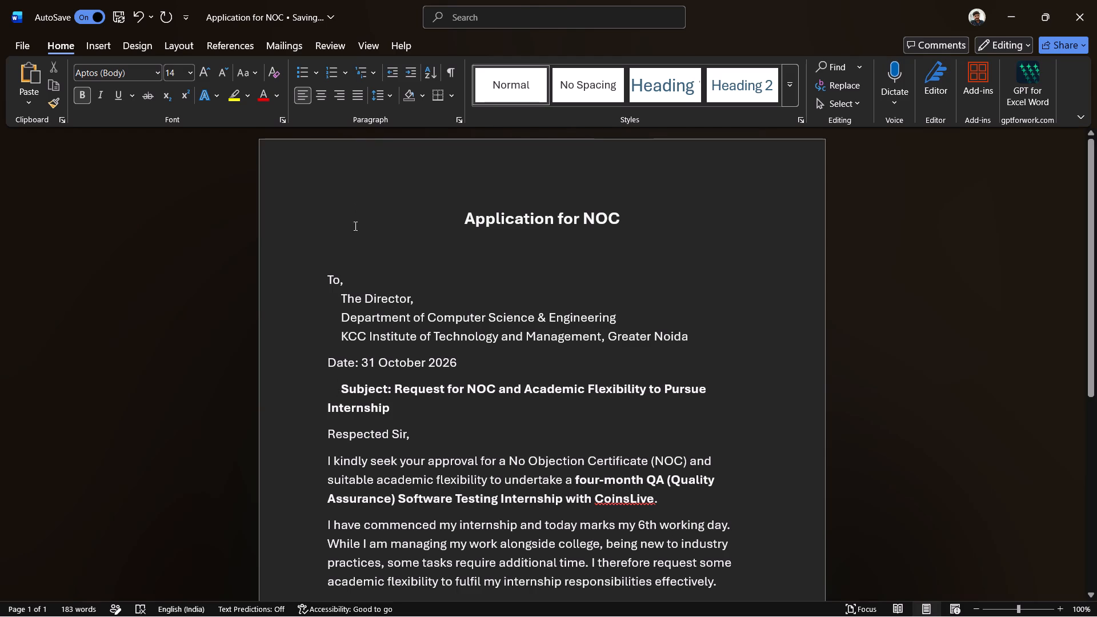
Try to indent the wrapped word "Internship" in the Subject paragraph by inserting four spaces before it.
click(331, 411)
key(Left)
key(space)
key(space)
key(space)
key(space)
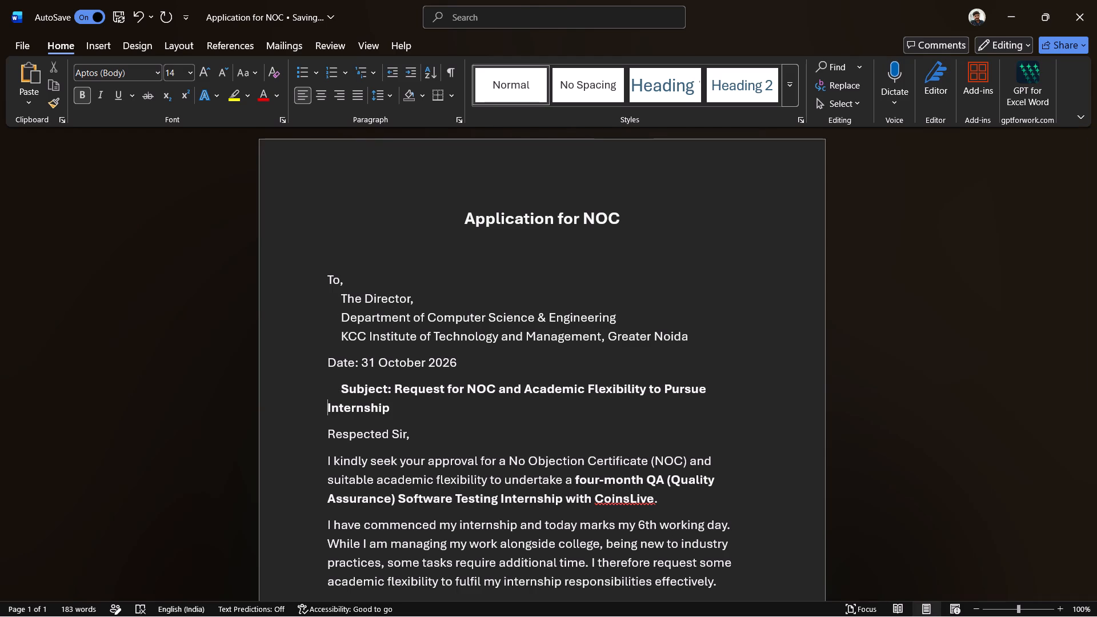
Open a File Explorer window over the letter.
scroll(331, 411, down, 2)
scroll(331, 411, up, 1)
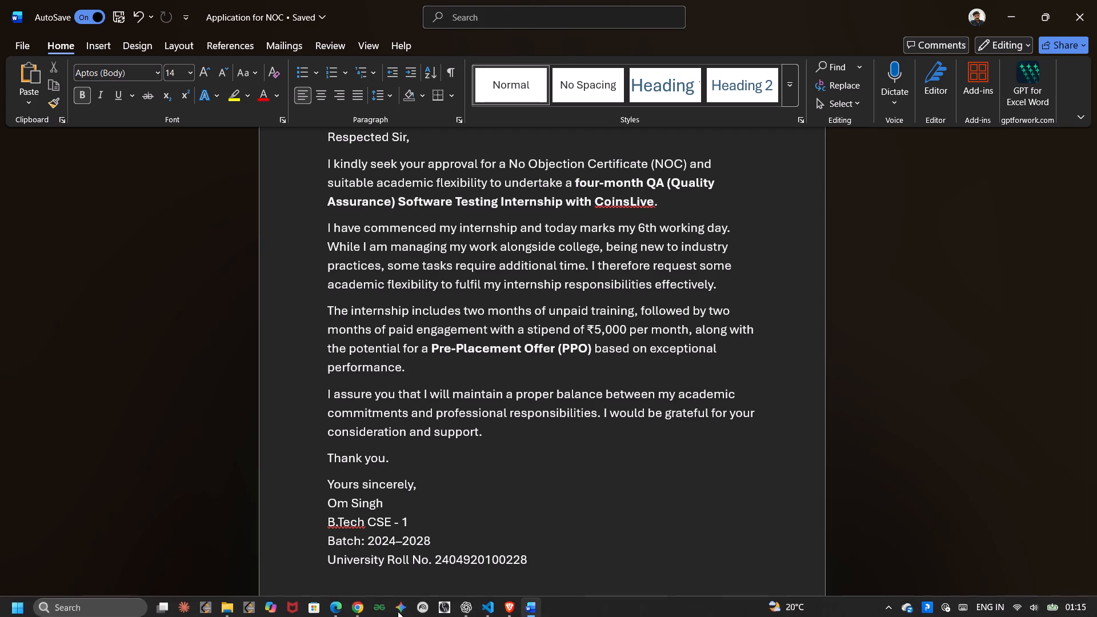
click(226, 605)
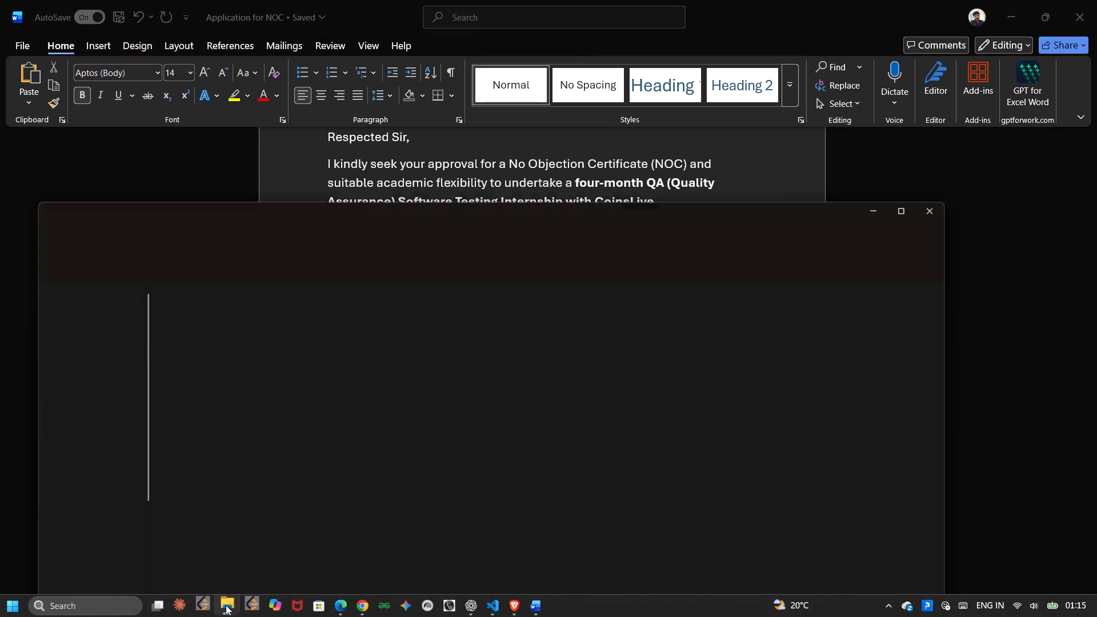
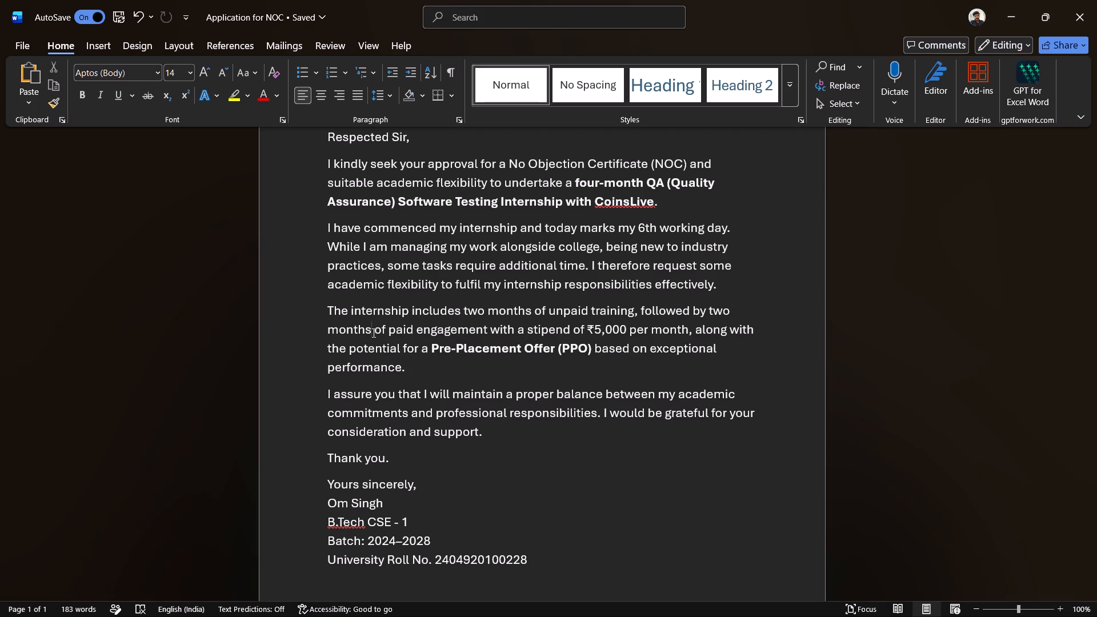
Insert the period "(24-10-2206 to 24-02-2026)" after "₹5,000 per month" in the stipend paragraph, with a space before the opening bracket.
click(686, 330)
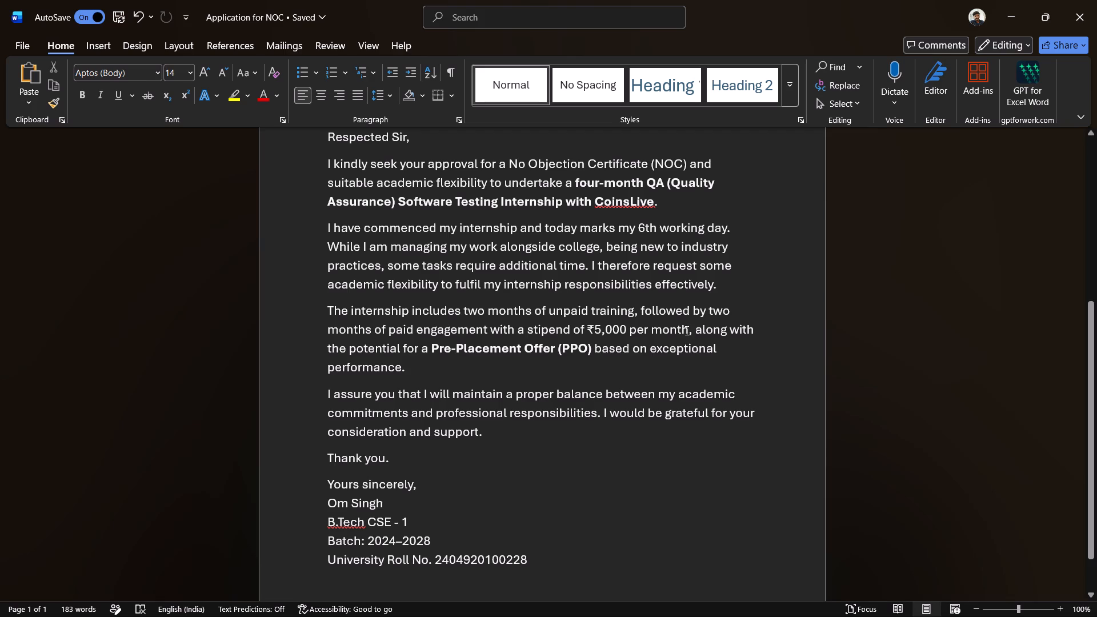
key(shift+parenleft)
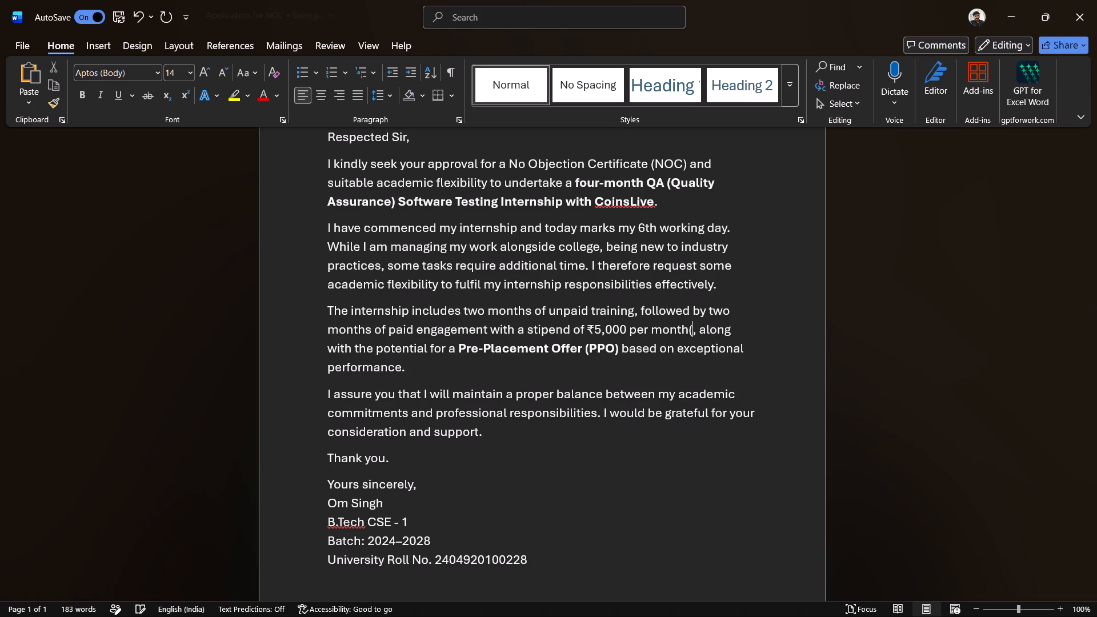
key(shift+parenright)
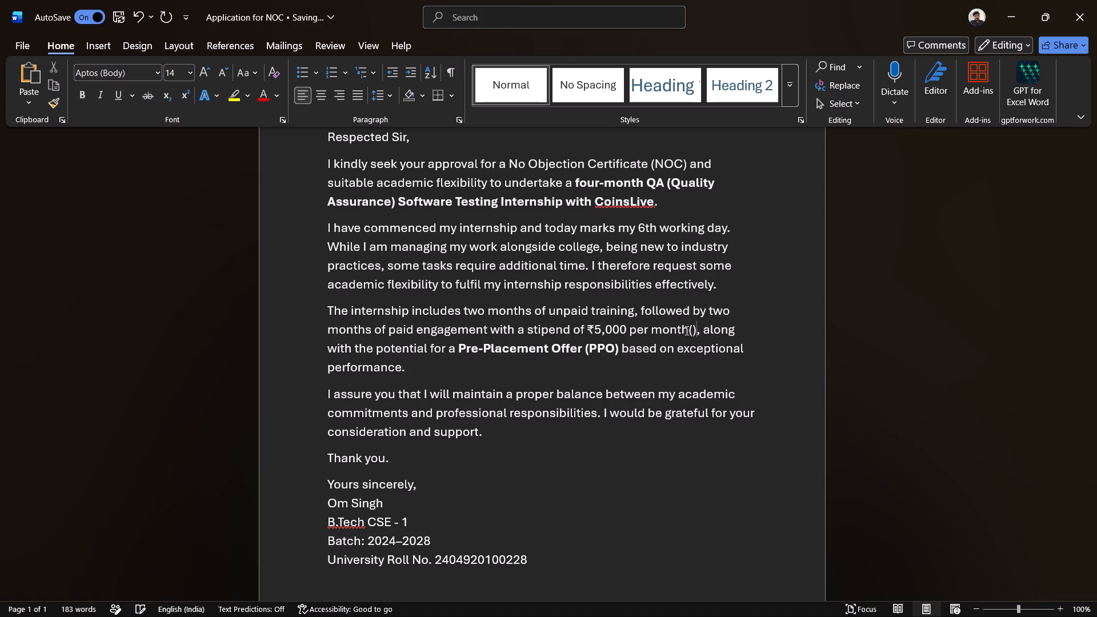
key(Left)
text(24)
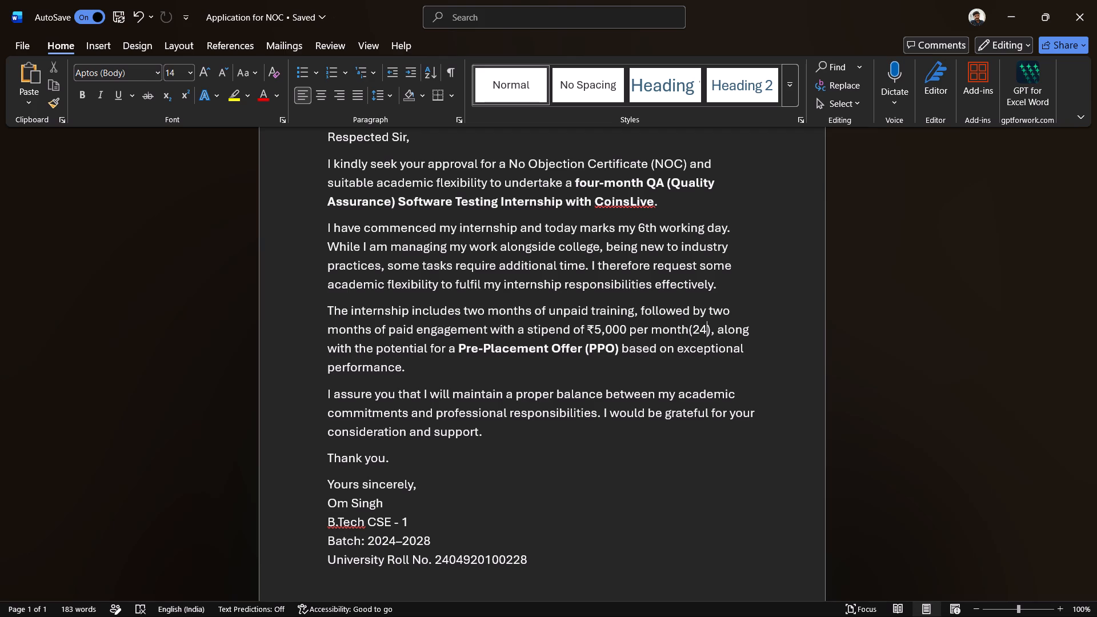
key(minus)
text(10)
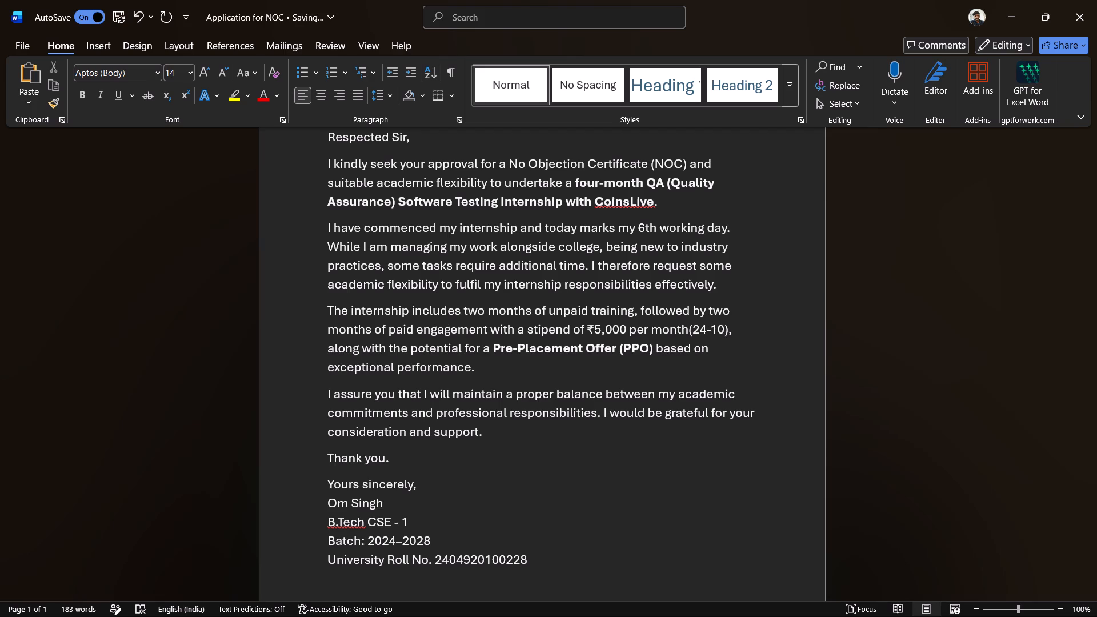
key(minus)
text(220)
text(6 to)
key(space)
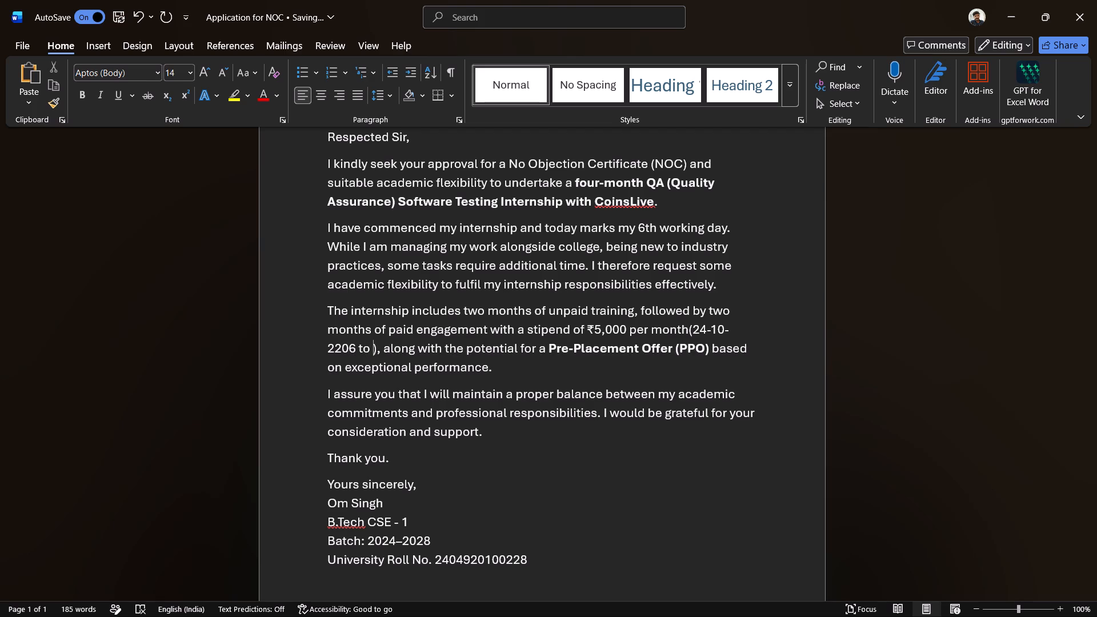
text(24-)
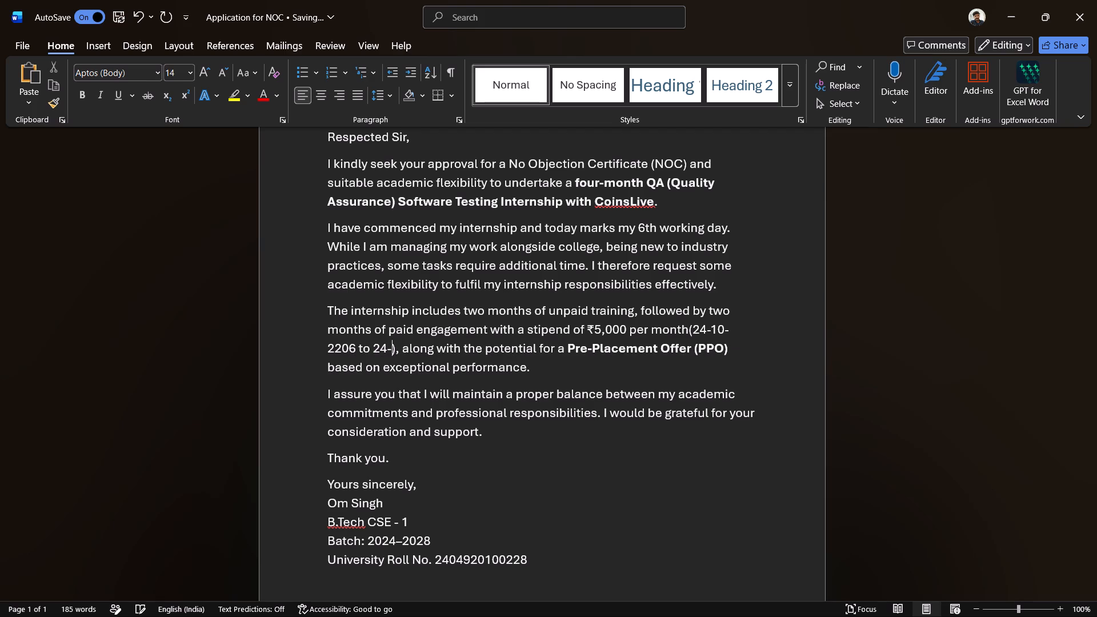
text(02-)
text(2026)
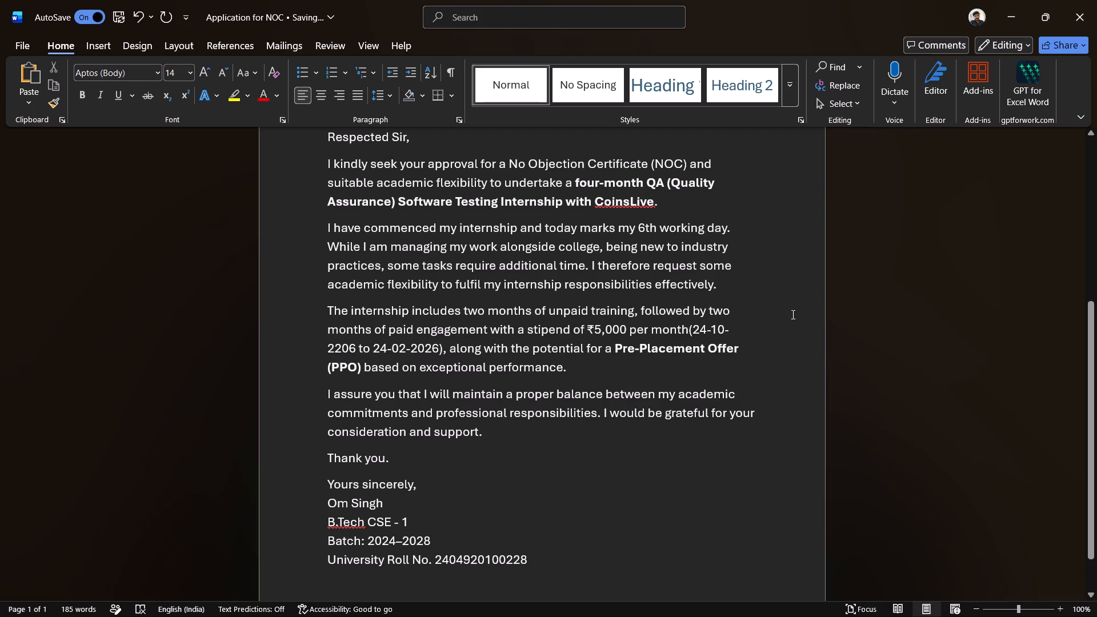
click(687, 330)
key(space)
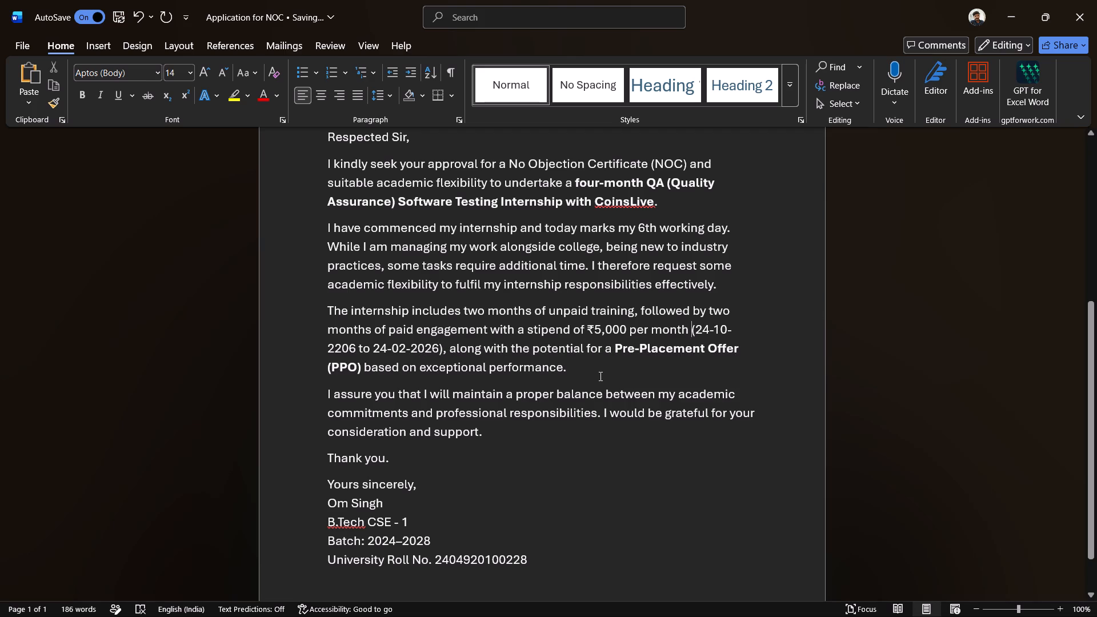
click(599, 376)
click(607, 440)
click(714, 328)
click(637, 400)
Replace the letter's date with 03 November 2026.
scroll(637, 400, down, 1)
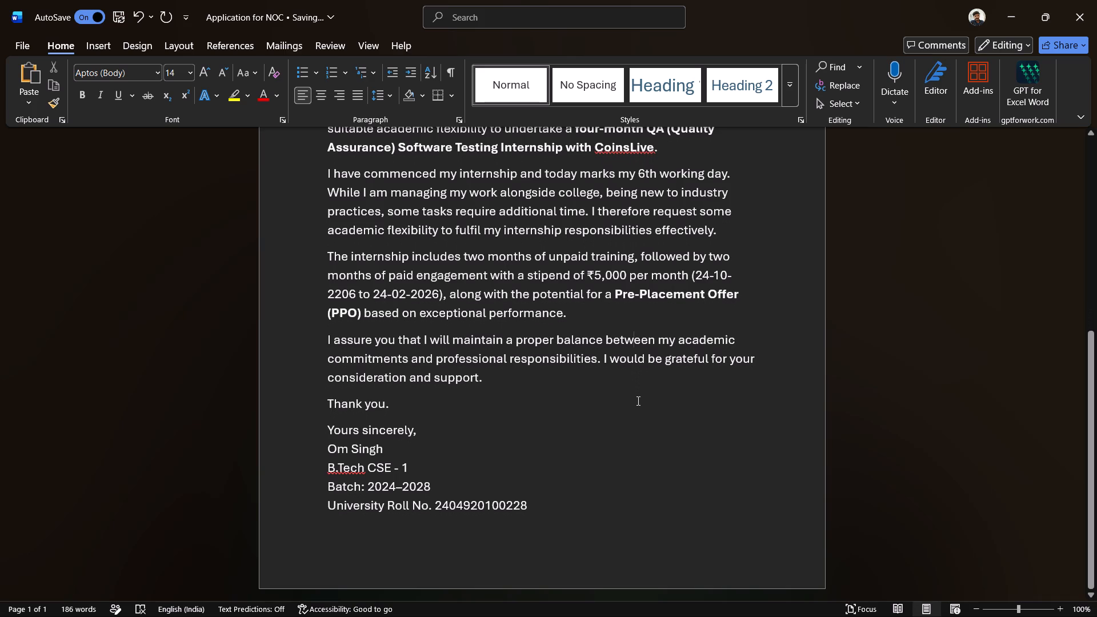
scroll(637, 400, up, 2)
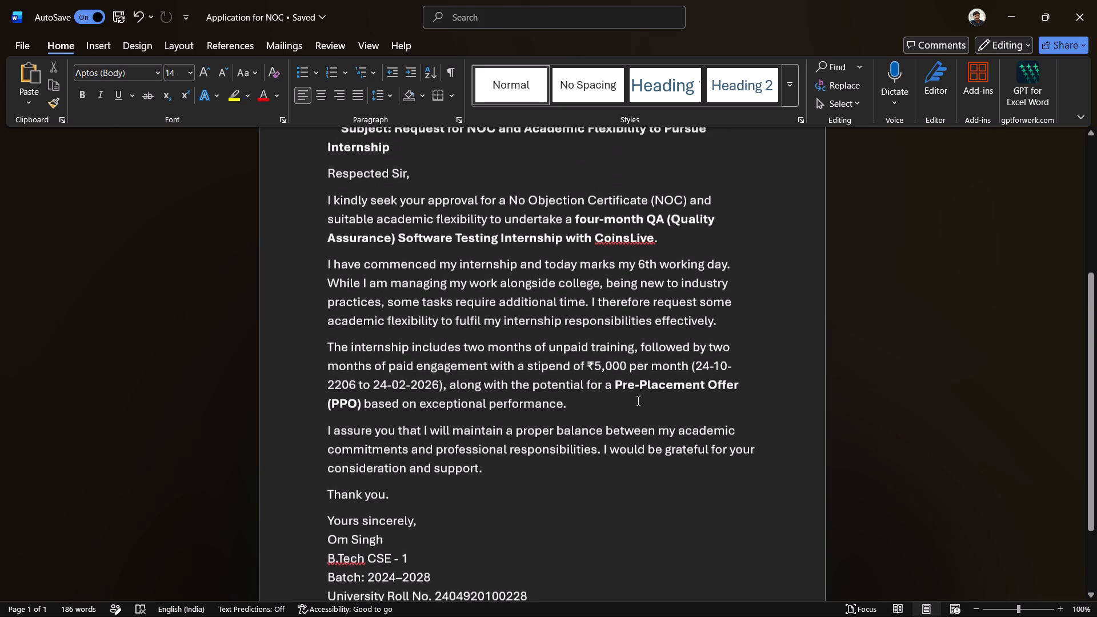
scroll(637, 400, up, 1)
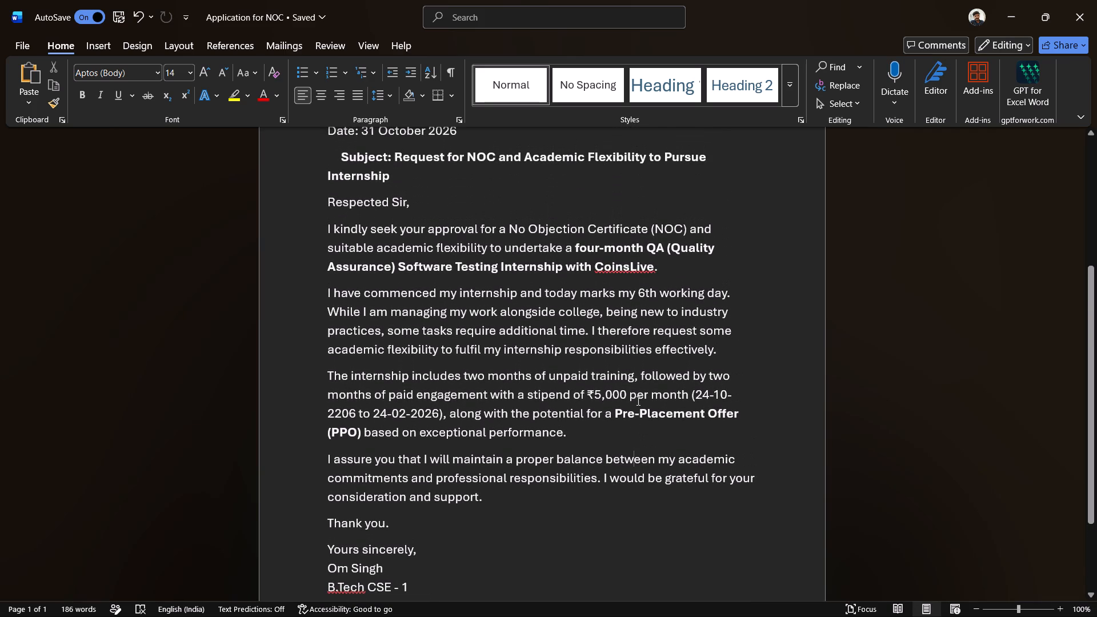
scroll(637, 400, up, 1)
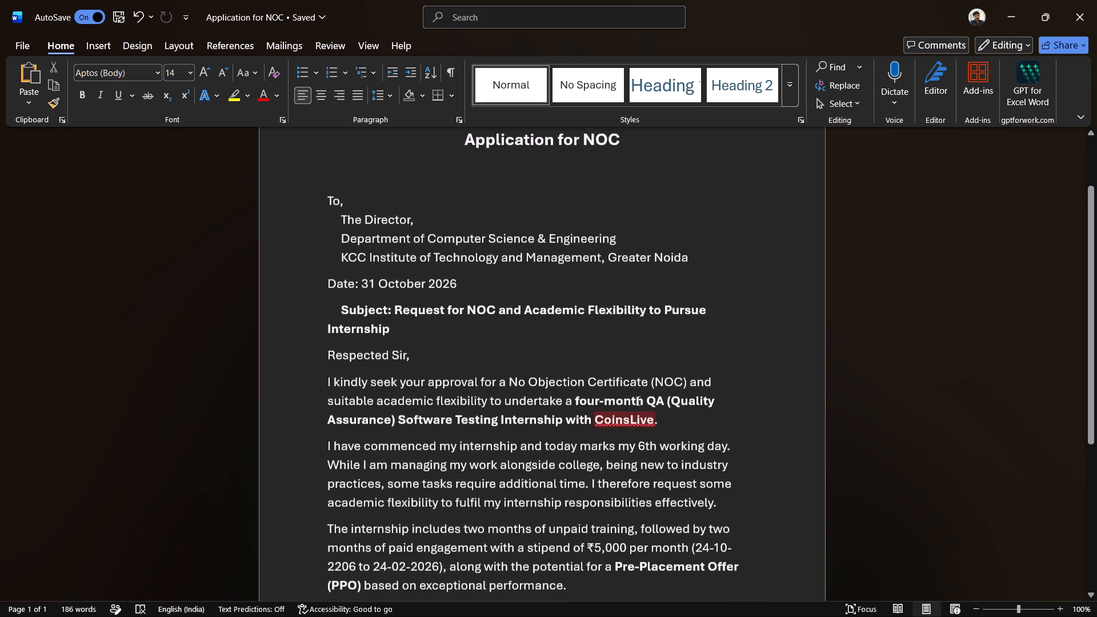
scroll(637, 400, up, 1)
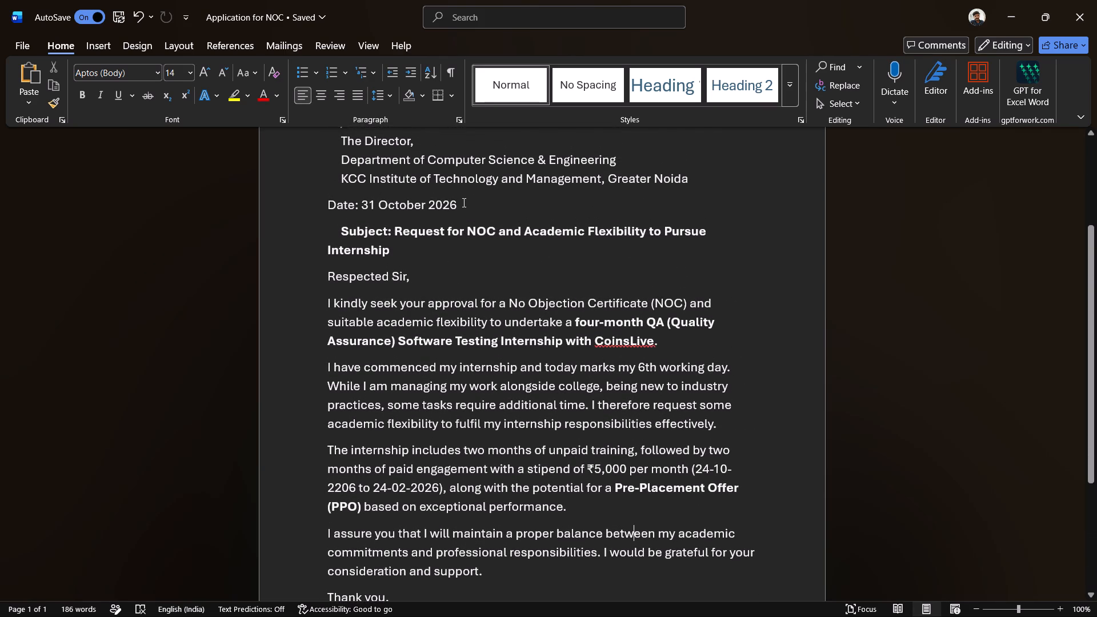
click(463, 202)
key(BackSpace)
key(BackSpace)
key(BackSpace)
key(BackSpace)
key(BackSpace)
key(BackSpace)
key(BackSpace)
key(BackSpace)
key(BackSpace)
key(BackSpace)
key(BackSpace)
key(BackSpace)
key(BackSpace)
key(BackSpace)
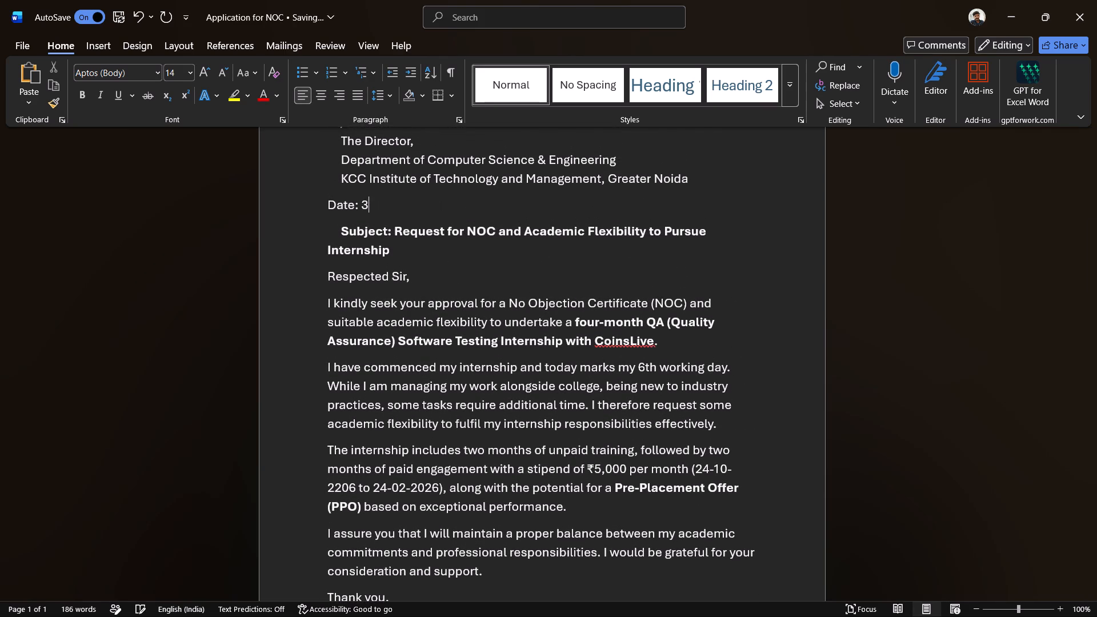
key(BackSpace)
text(03)
key(space)
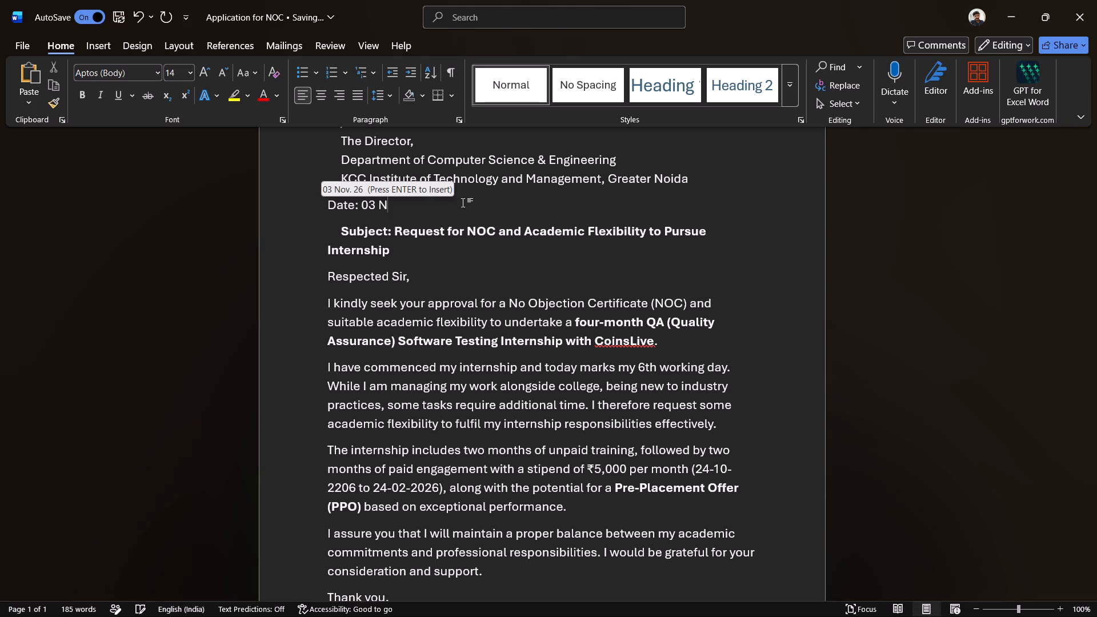
text(ovwm)
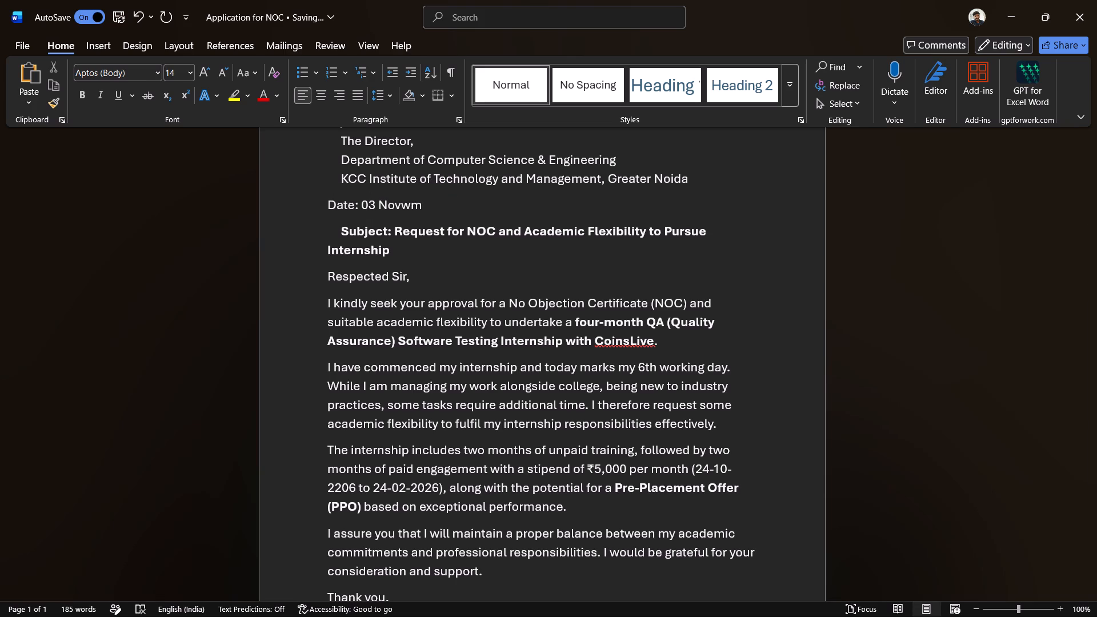
key(BackSpace)
key(BackSpace)
key(BackSpace)
key(BackSpace)
key(BackSpace)
text(ovem)
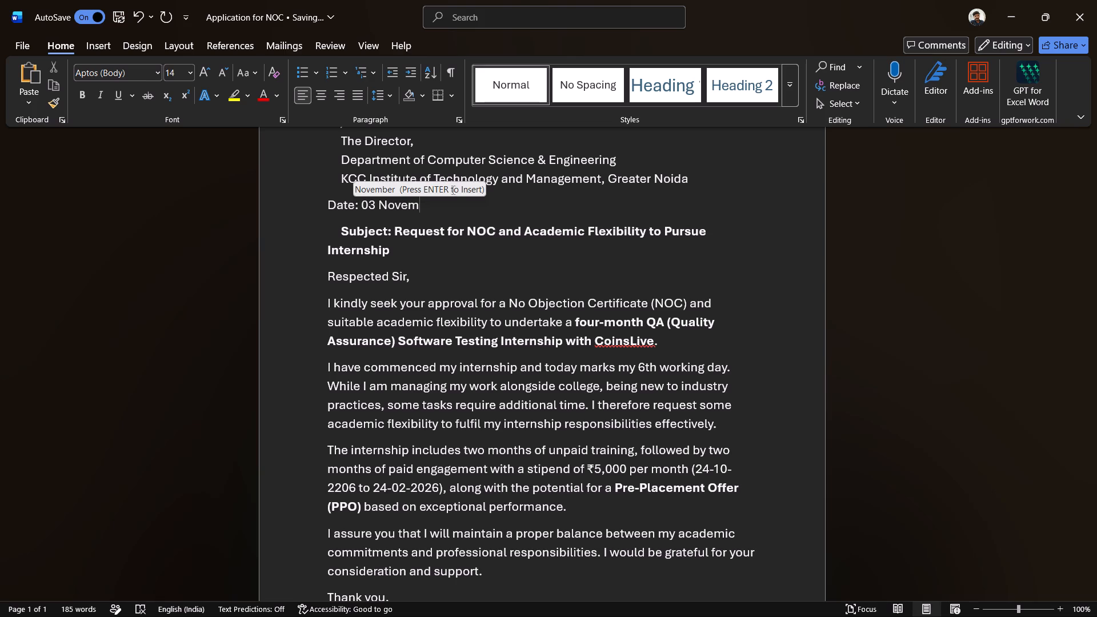
key(Return)
key(space)
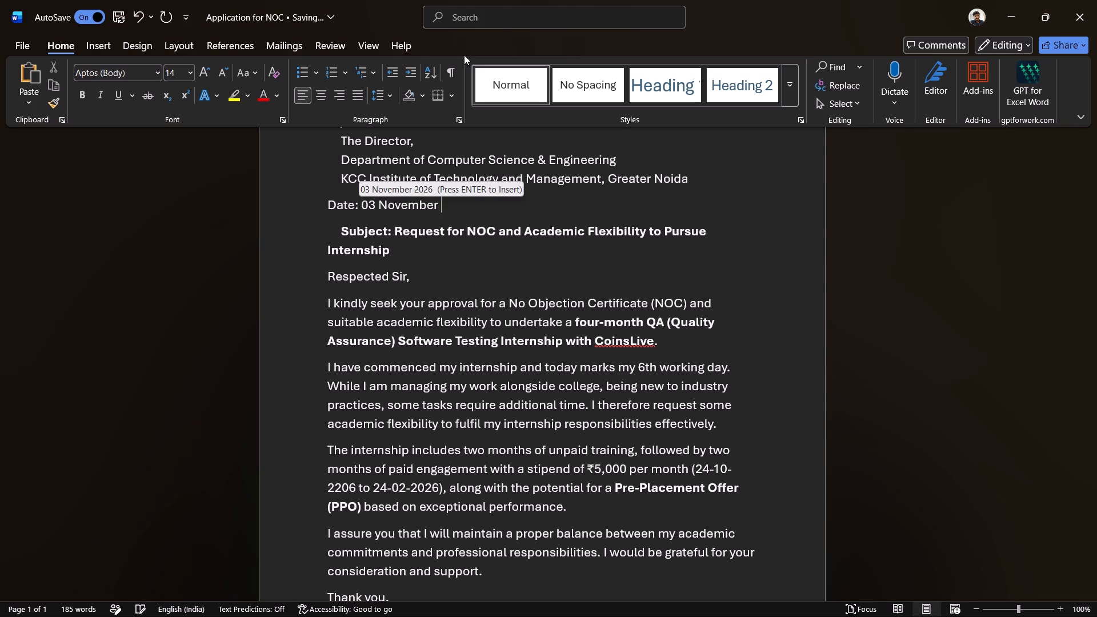
key(Return)
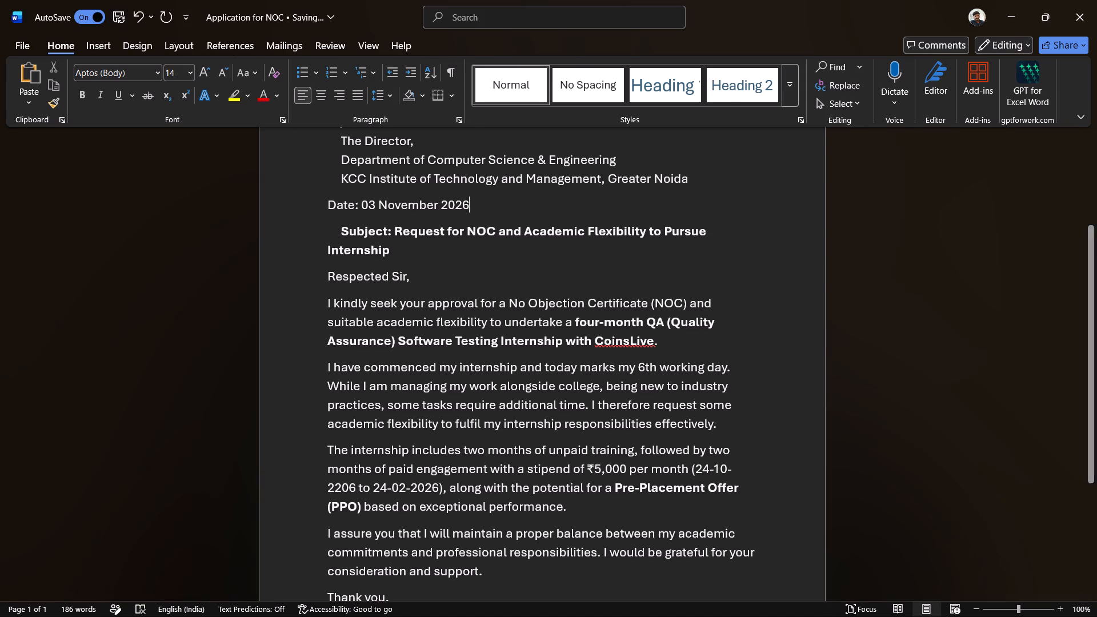
Switch to File Explorer, delete the PDF "Application for NOC - Coinslive" from the Documents folder, and return to the letter in Word.
click(229, 601)
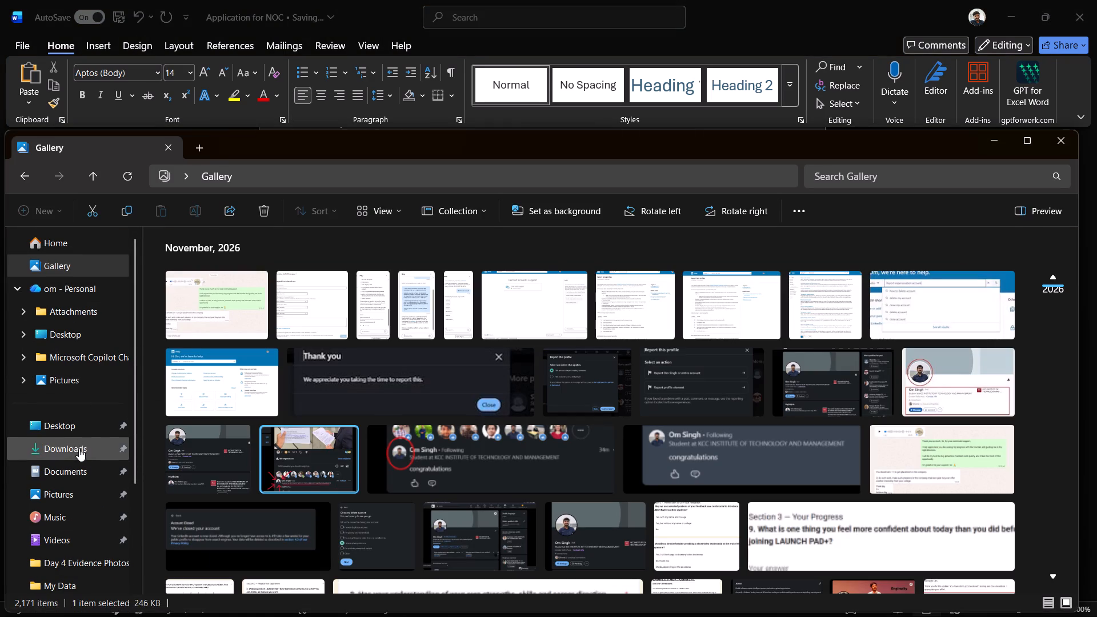
click(81, 467)
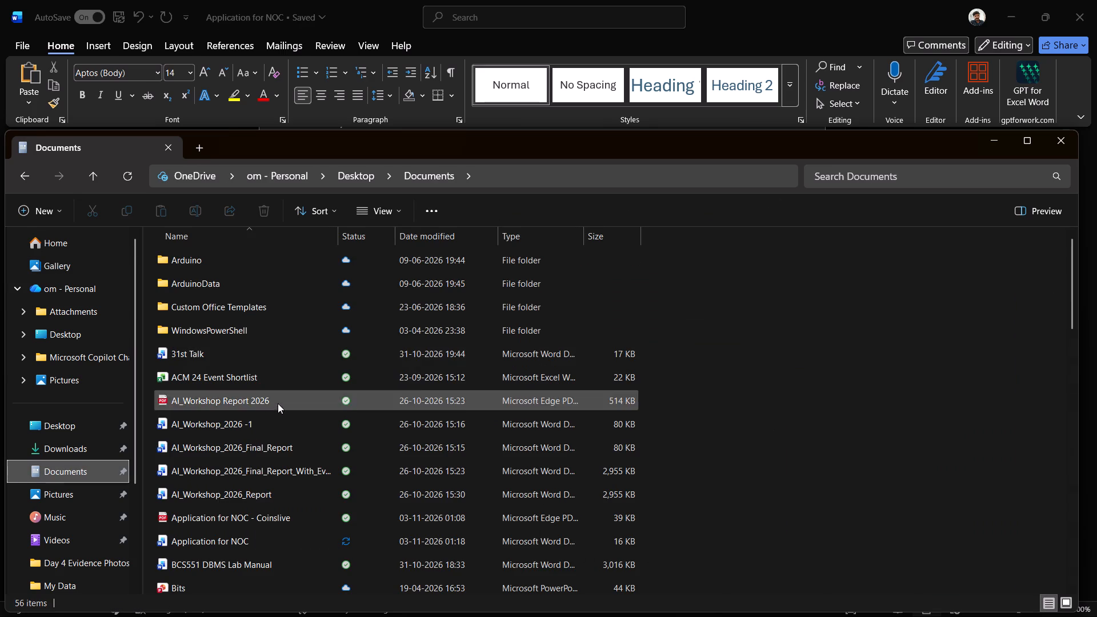
click(260, 522)
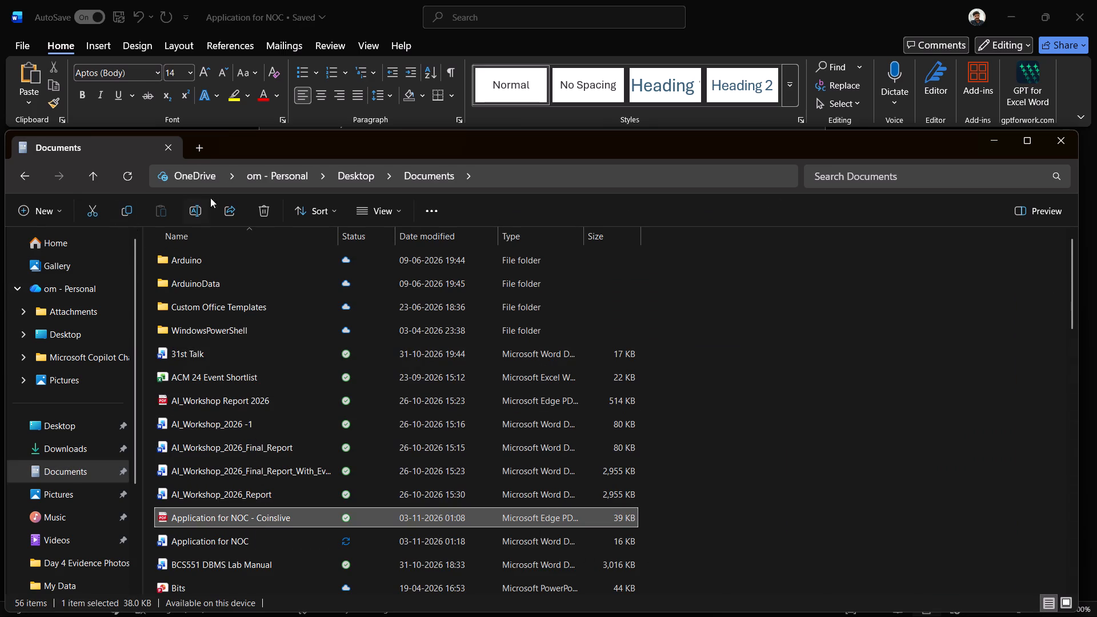
click(269, 202)
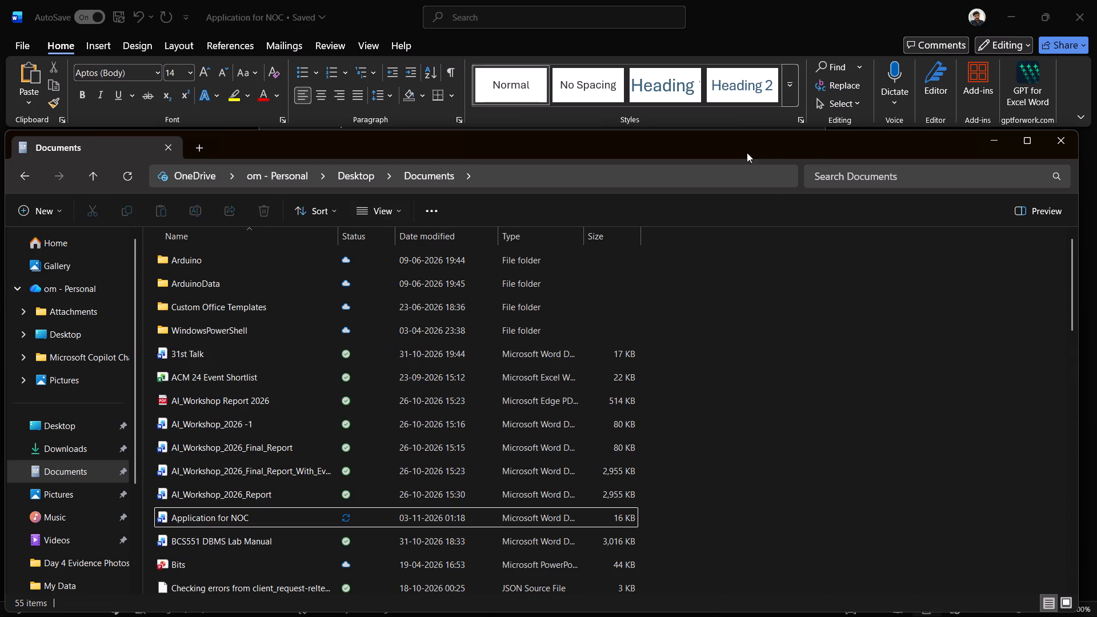
click(988, 146)
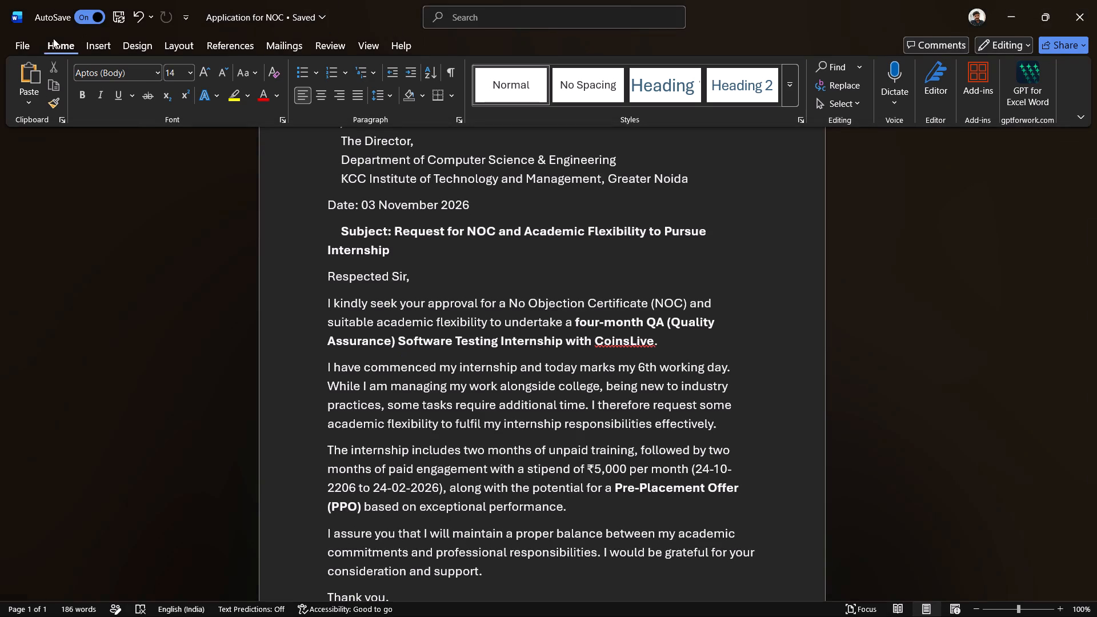
Save a copy of the letter as a PDF named "Application for NOC - Coinslive" in the OneDrive Documents folder.
click(23, 50)
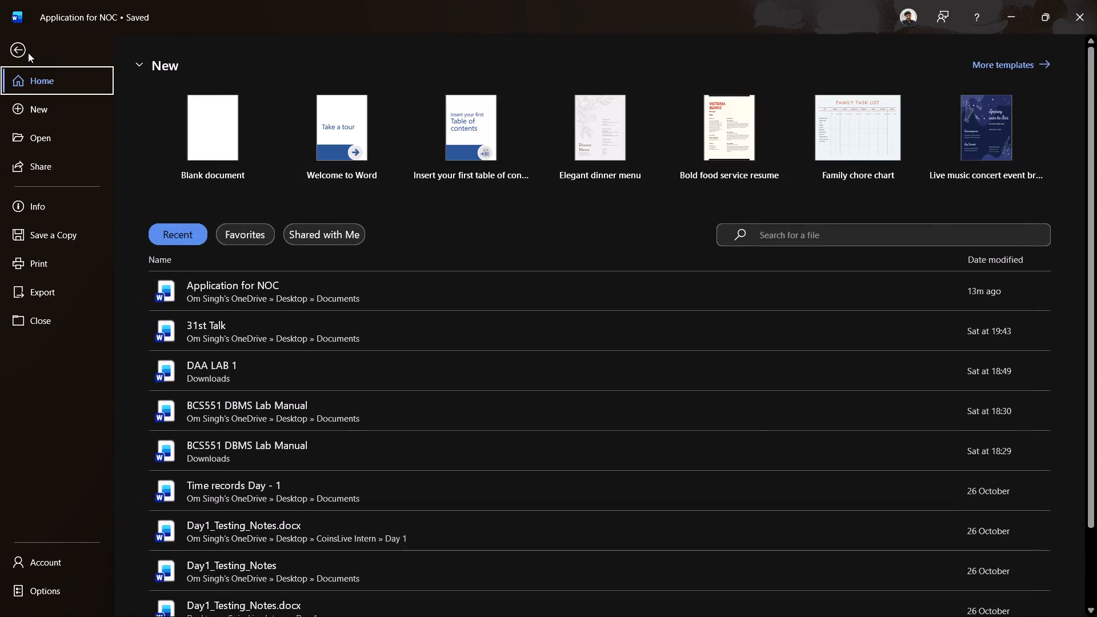
click(55, 231)
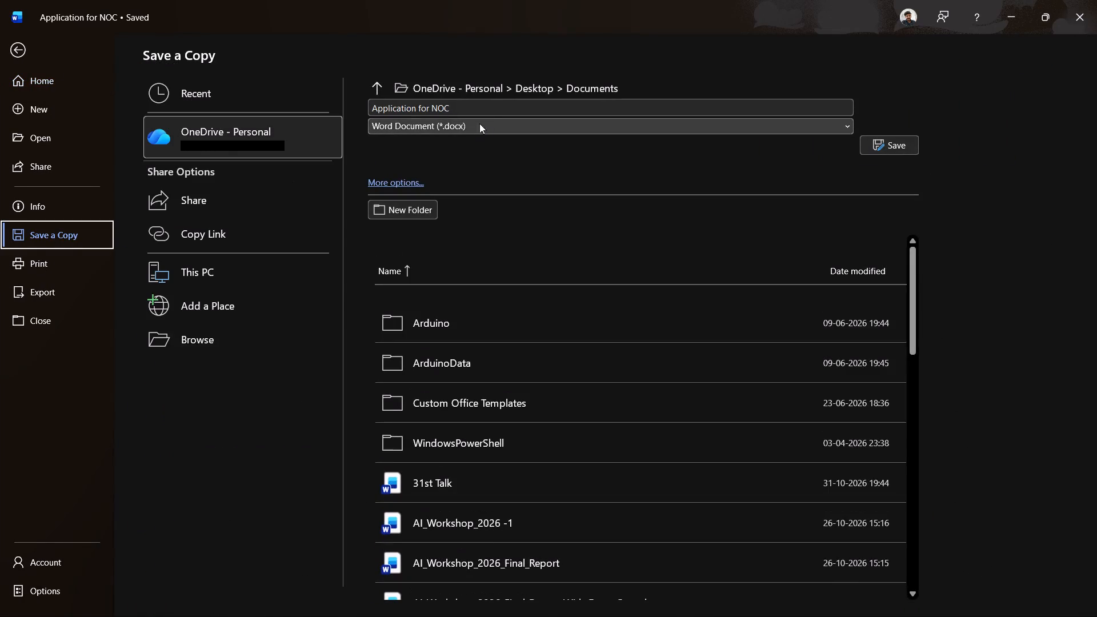
click(463, 105)
click(463, 105)
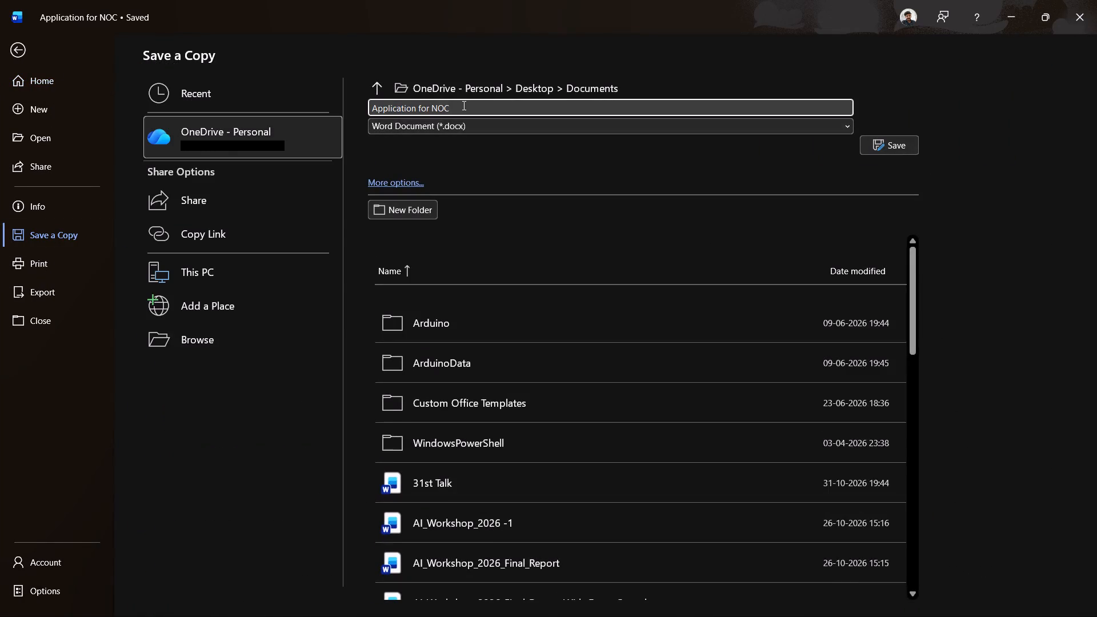
key(space)
text(-)
key(space)
text(oinslive)
click(527, 126)
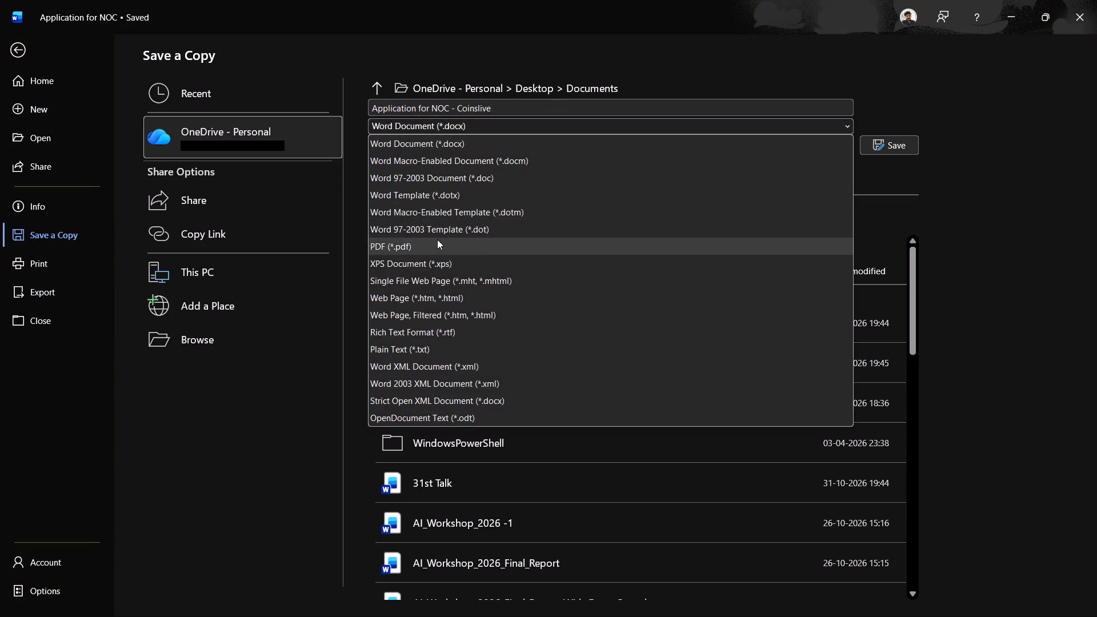
click(435, 241)
click(889, 139)
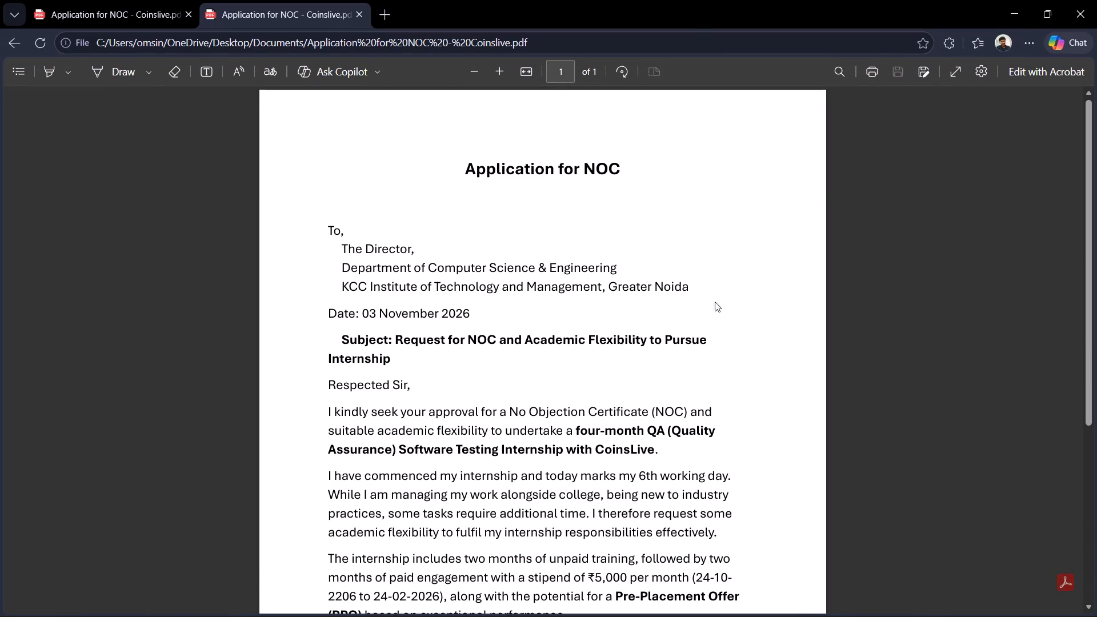
Save the exported PDF from the browser viewer into the Downloads folder as "Application for NOC - Coinslive".
scroll(706, 318, down, 1)
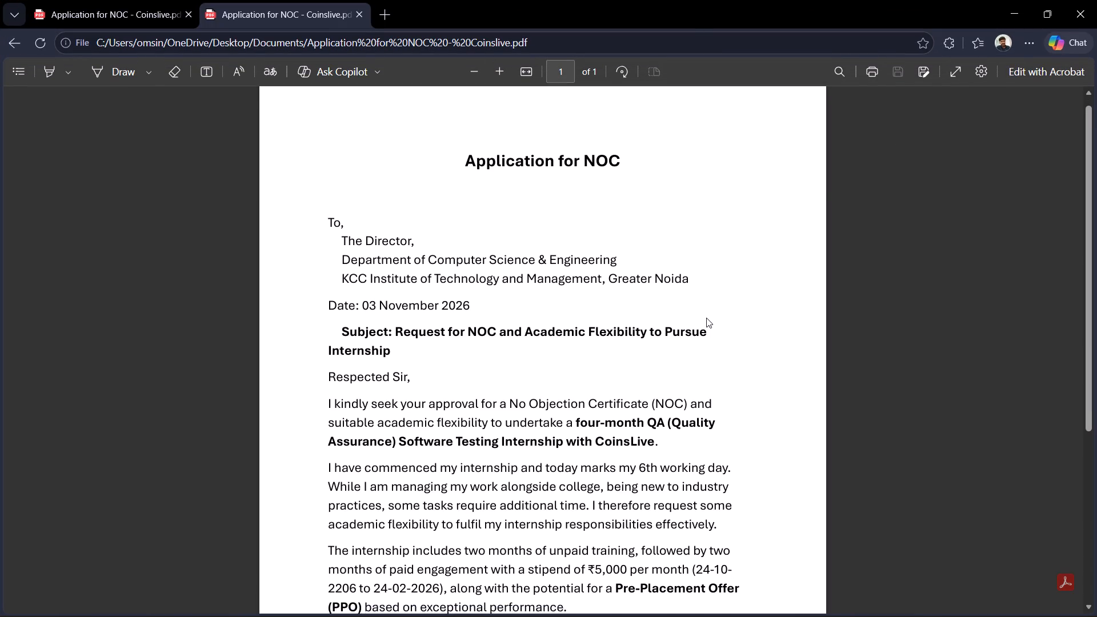
scroll(706, 318, down, 2)
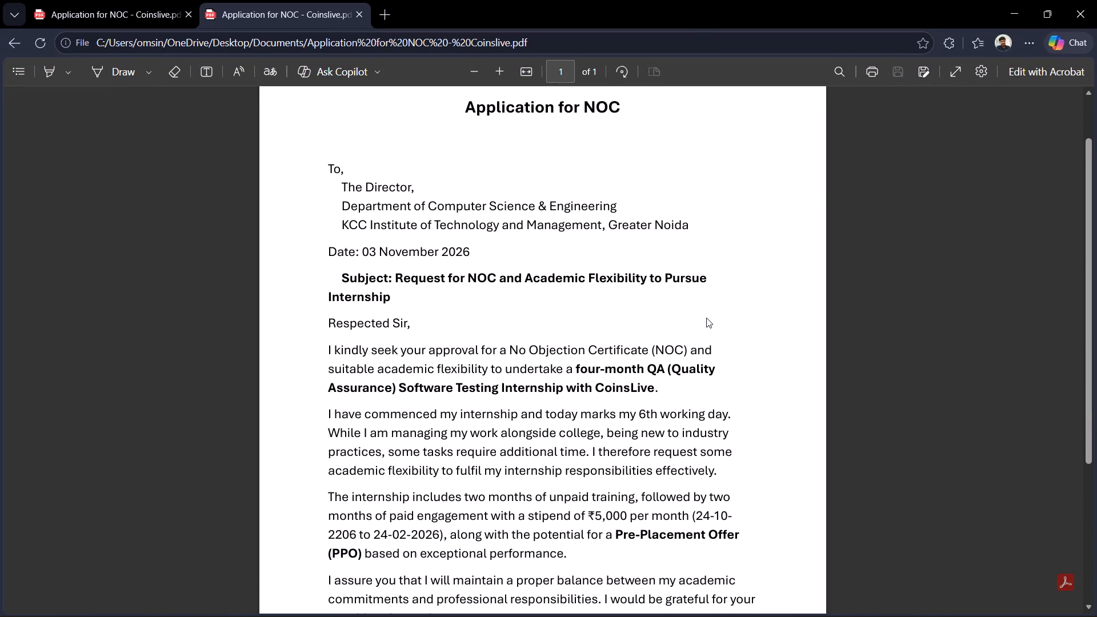
click(923, 68)
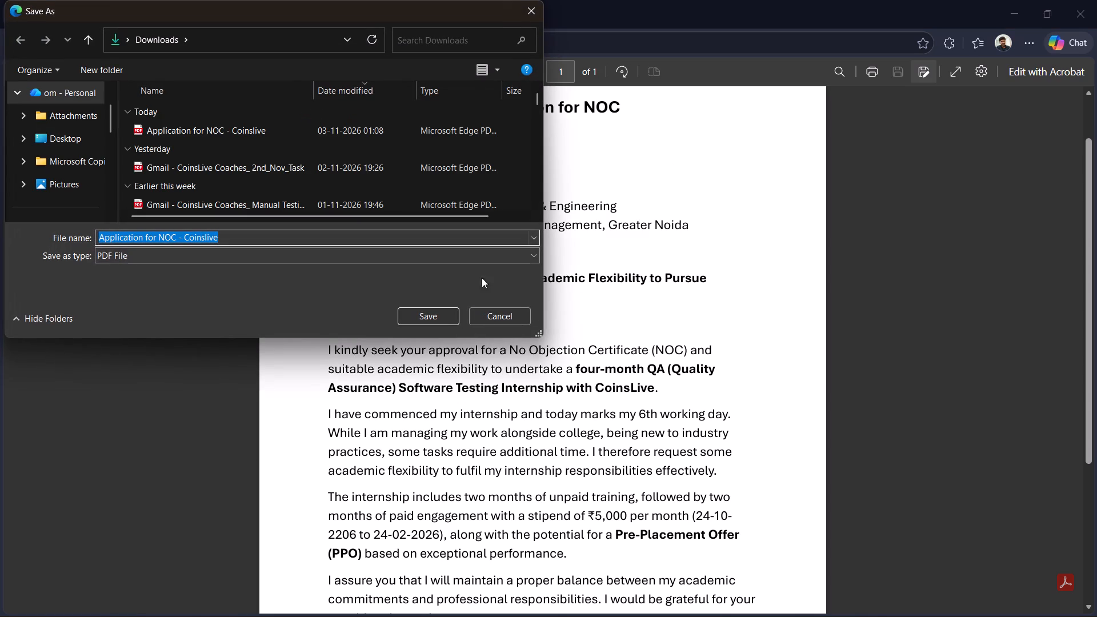
click(444, 314)
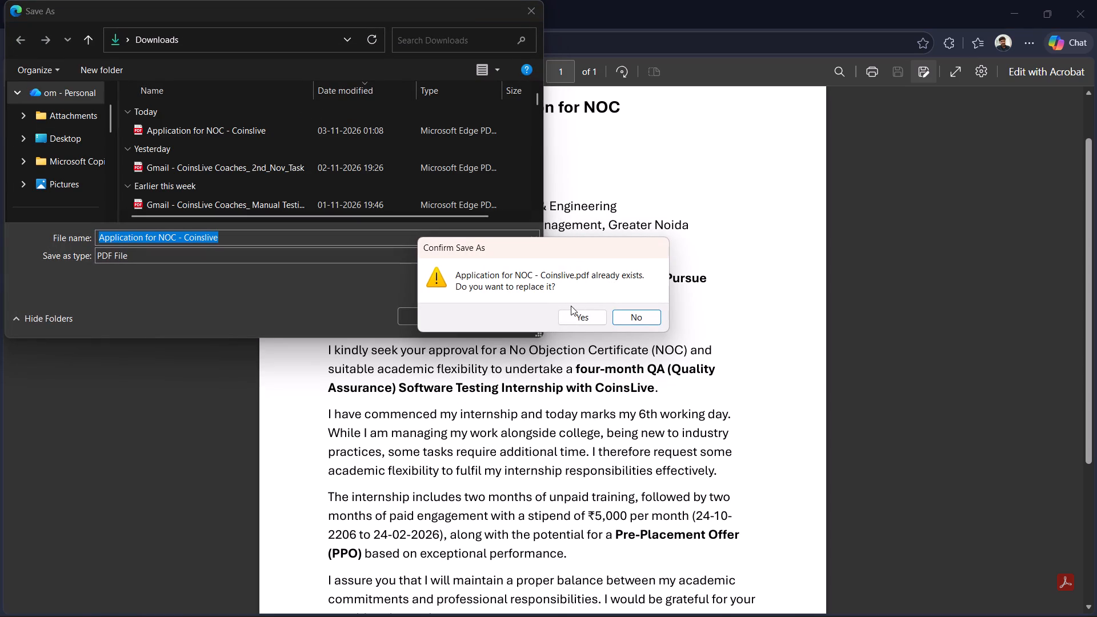
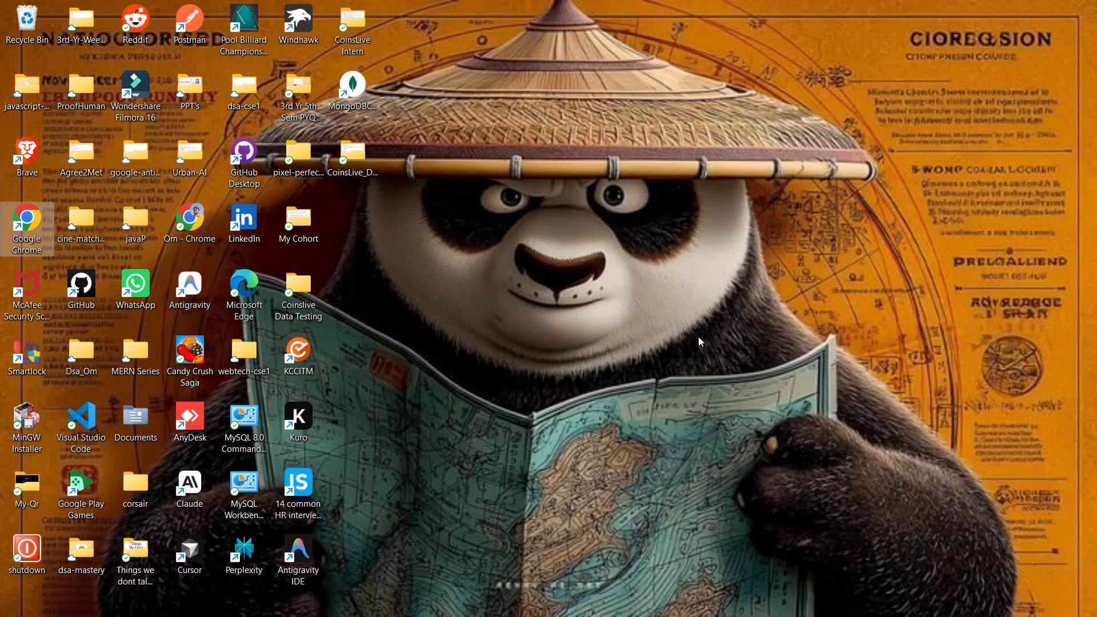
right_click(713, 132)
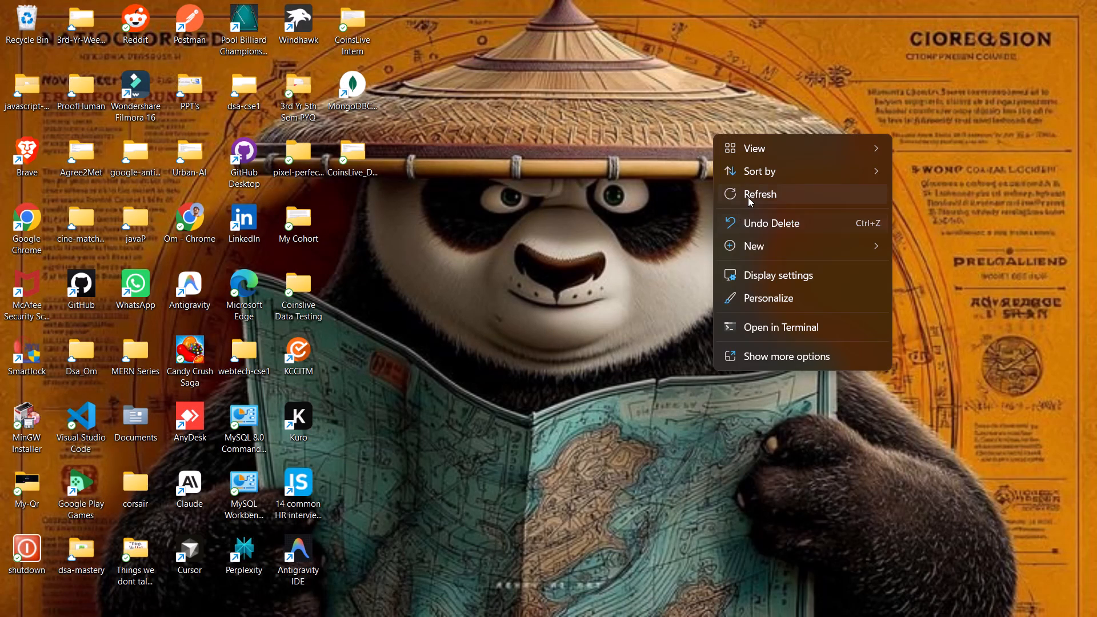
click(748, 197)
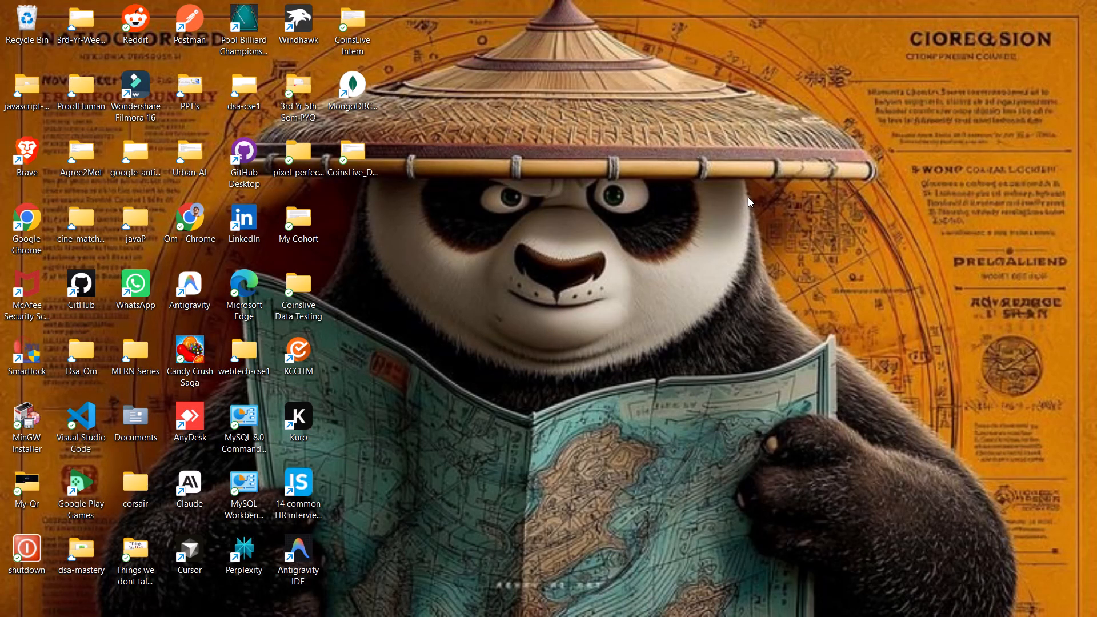
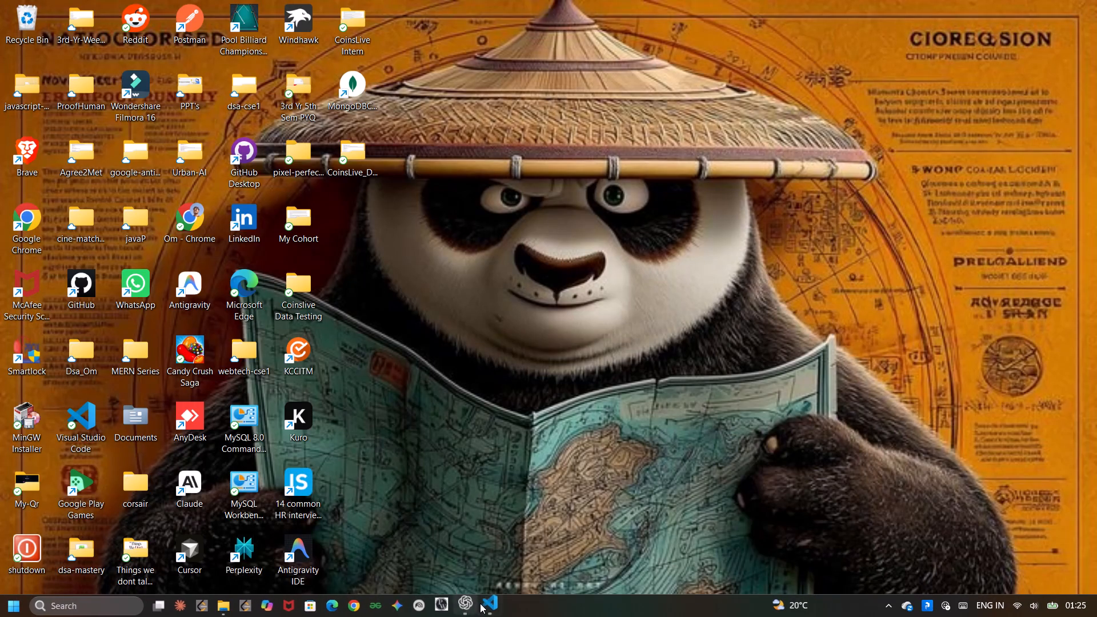
Close the windows still open in Visual Studio Code, ChatGPT and File Explorer, leaving only the desktop.
click(482, 603)
click(1096, 0)
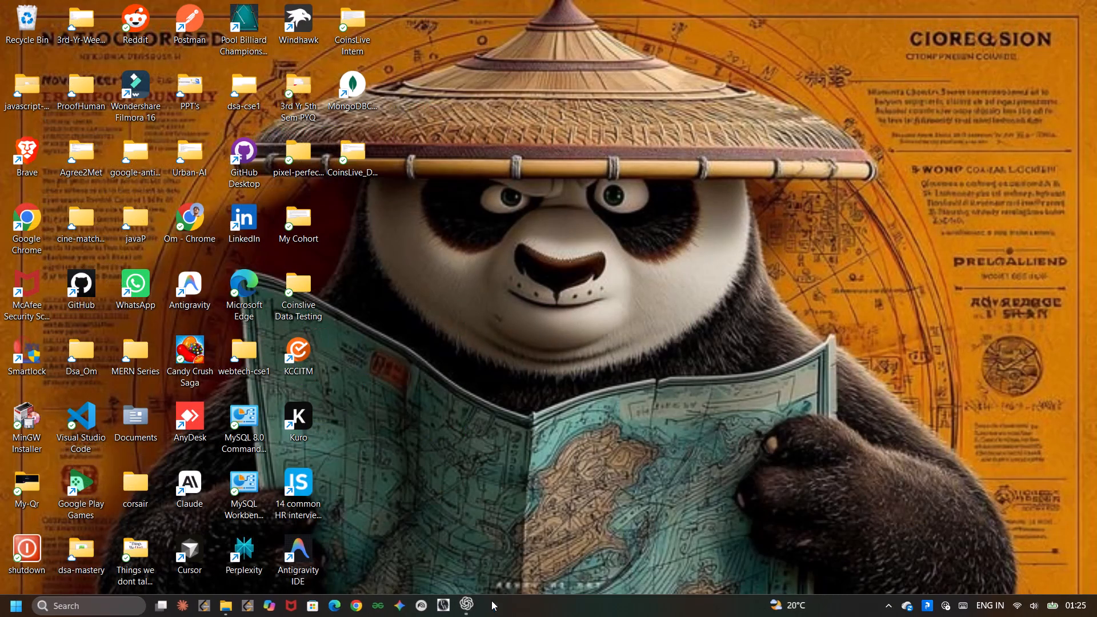
click(461, 600)
click(1096, 0)
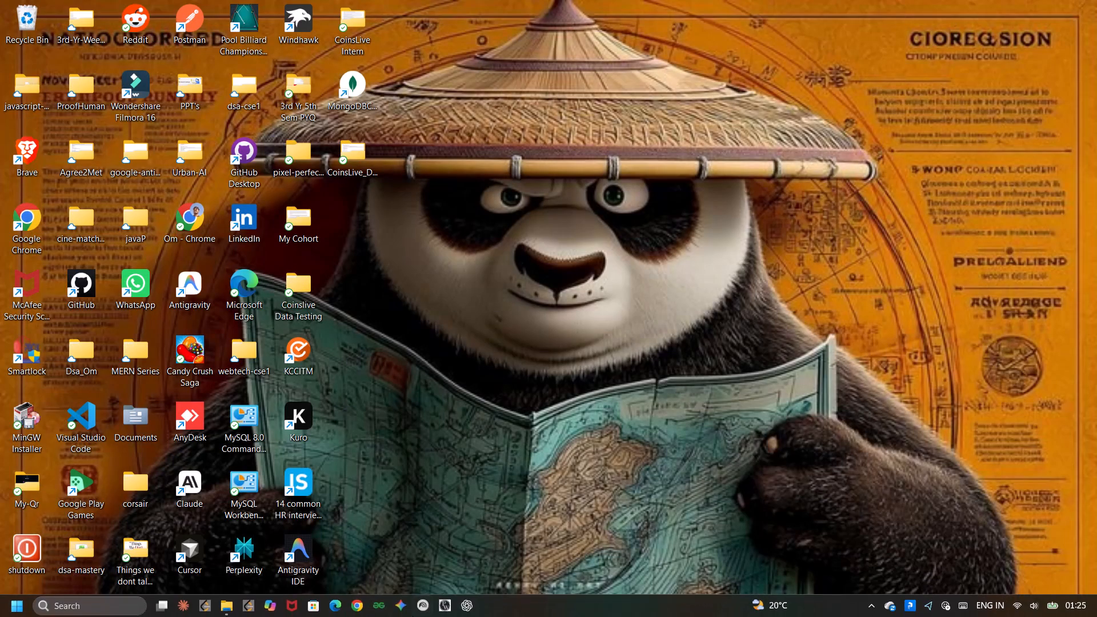
click(225, 611)
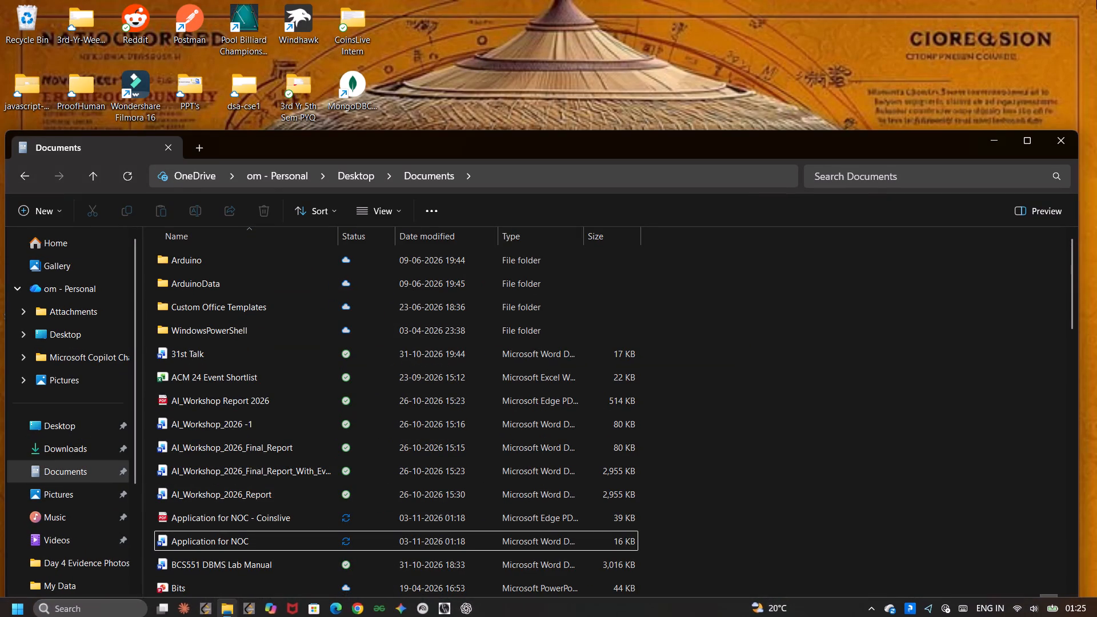
click(1046, 134)
Refresh the Windows desktop three times.
right_click(711, 30)
click(750, 90)
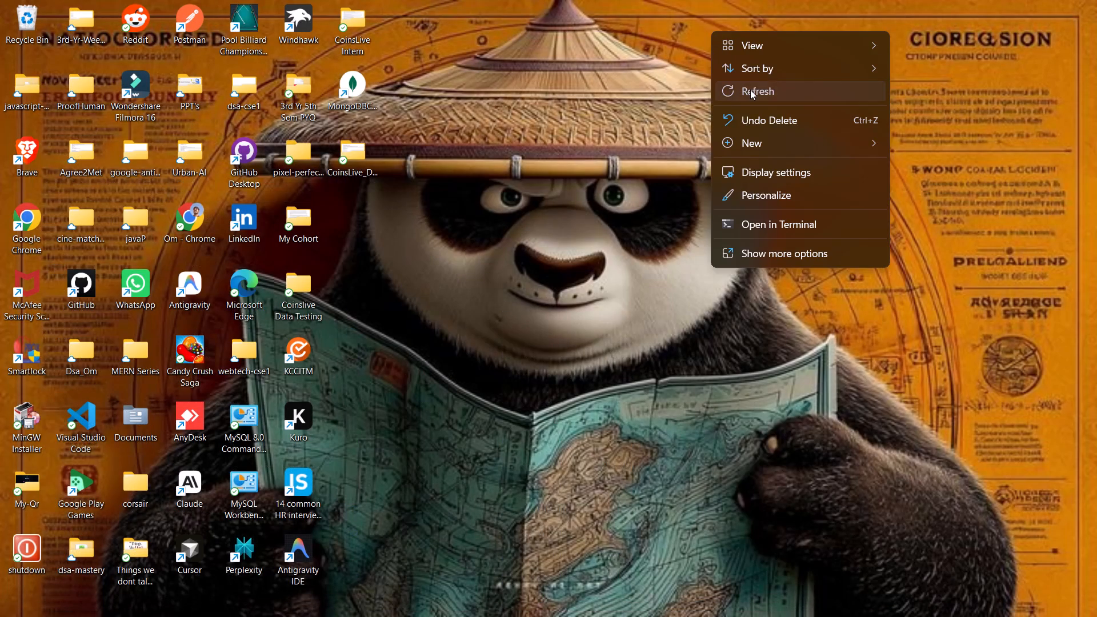
right_click(750, 90)
click(802, 155)
right_click(802, 155)
click(853, 216)
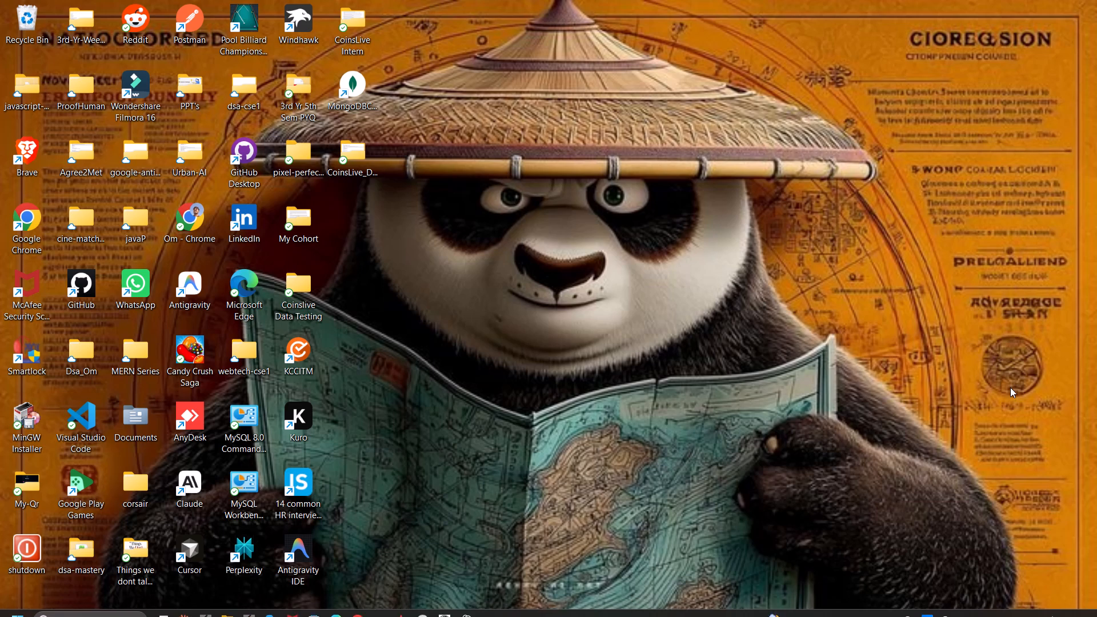
Shut down the computer.
key(super+x)
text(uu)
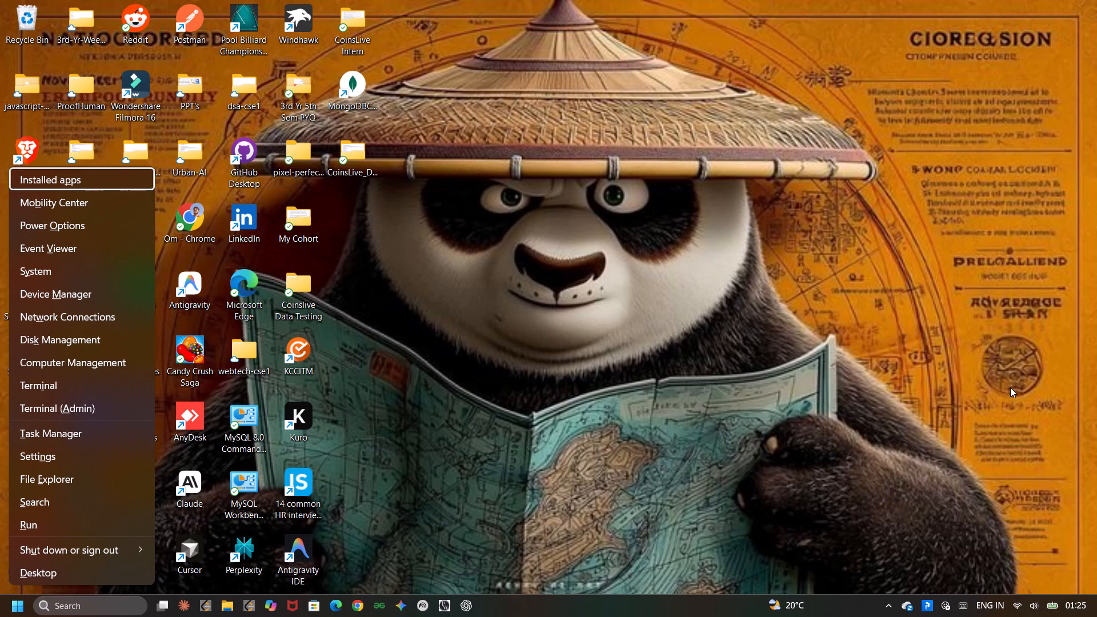